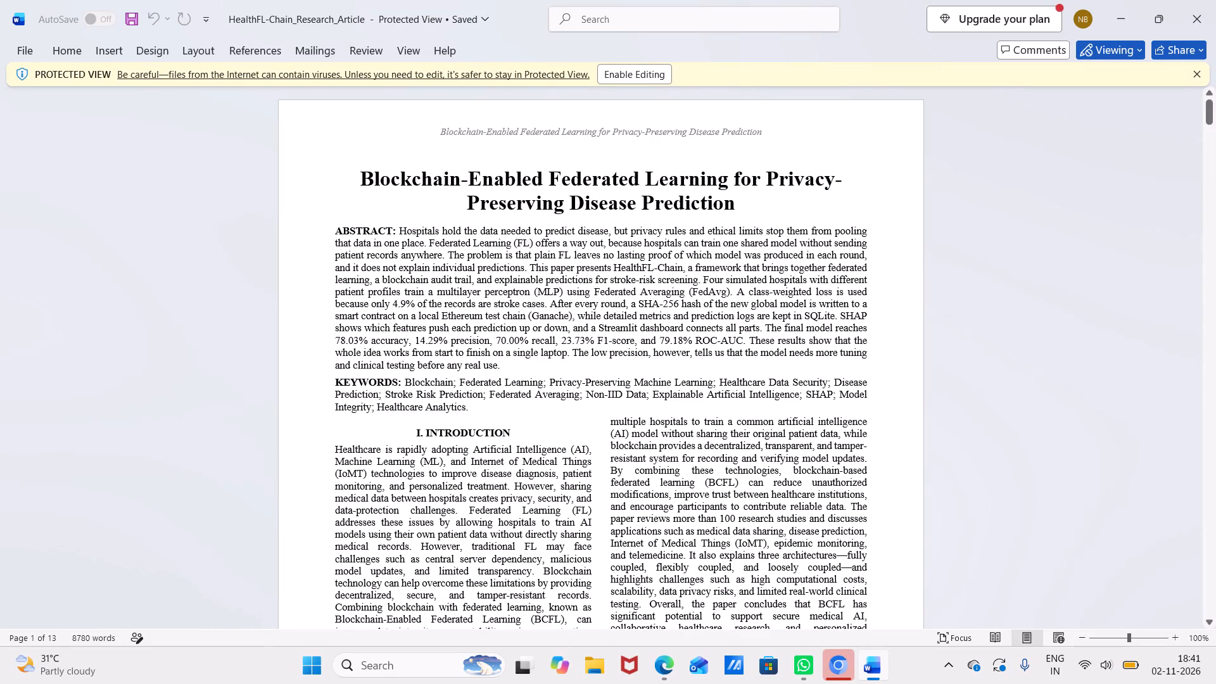
Enable editing for the protected HealthFL-Chain_Research_Article document.
{"action": "left_click", "coordinate": [635, 67]}
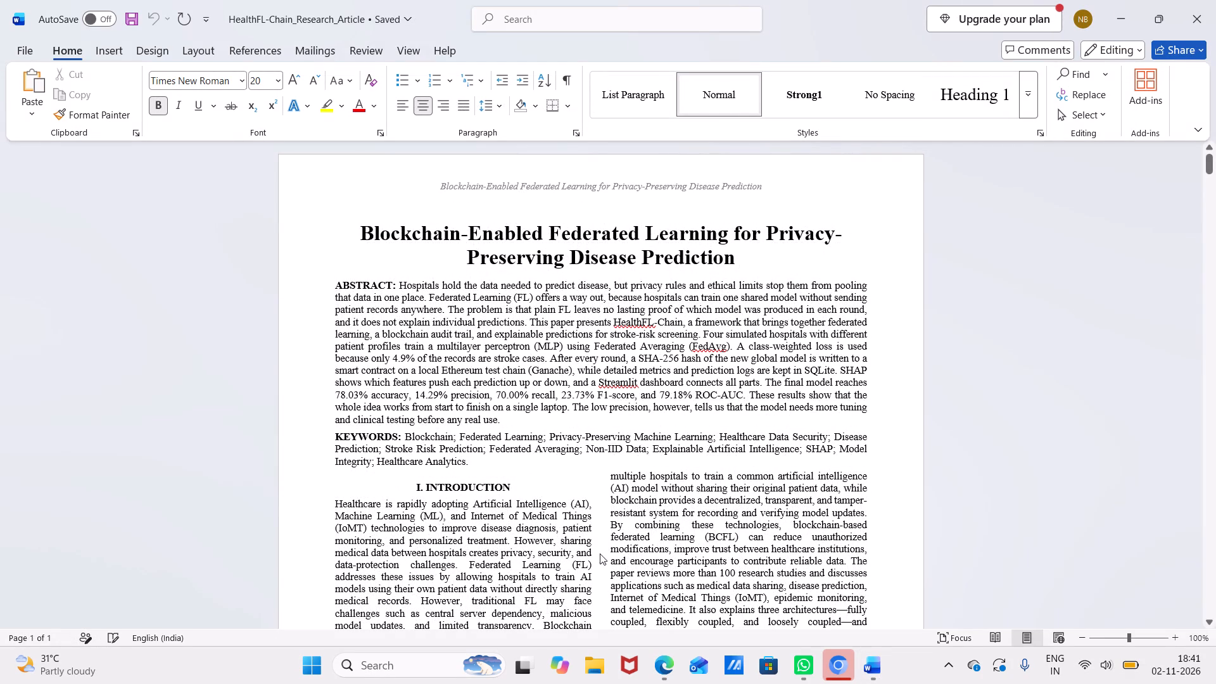
Open the recent document "ISP research paper_updated 1 (1)" and dismiss the Teams notification covering it.
{"action": "left_click", "coordinate": [15, 44]}
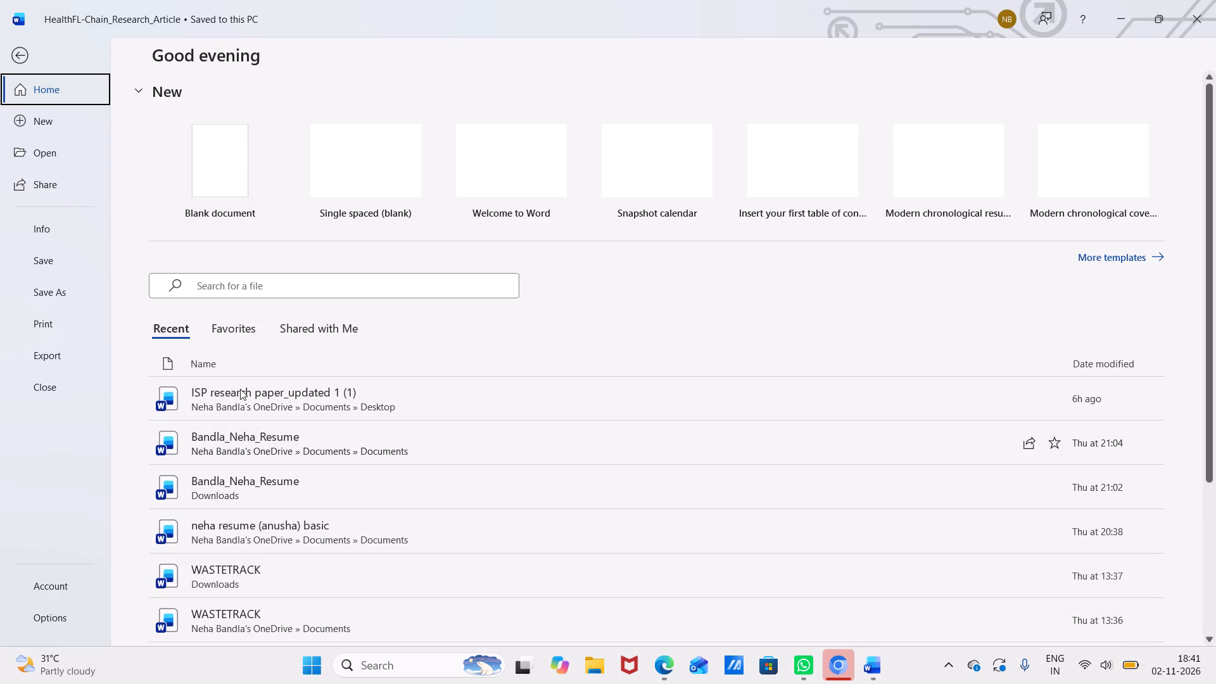
{"action": "double_click", "coordinate": [241, 386]}
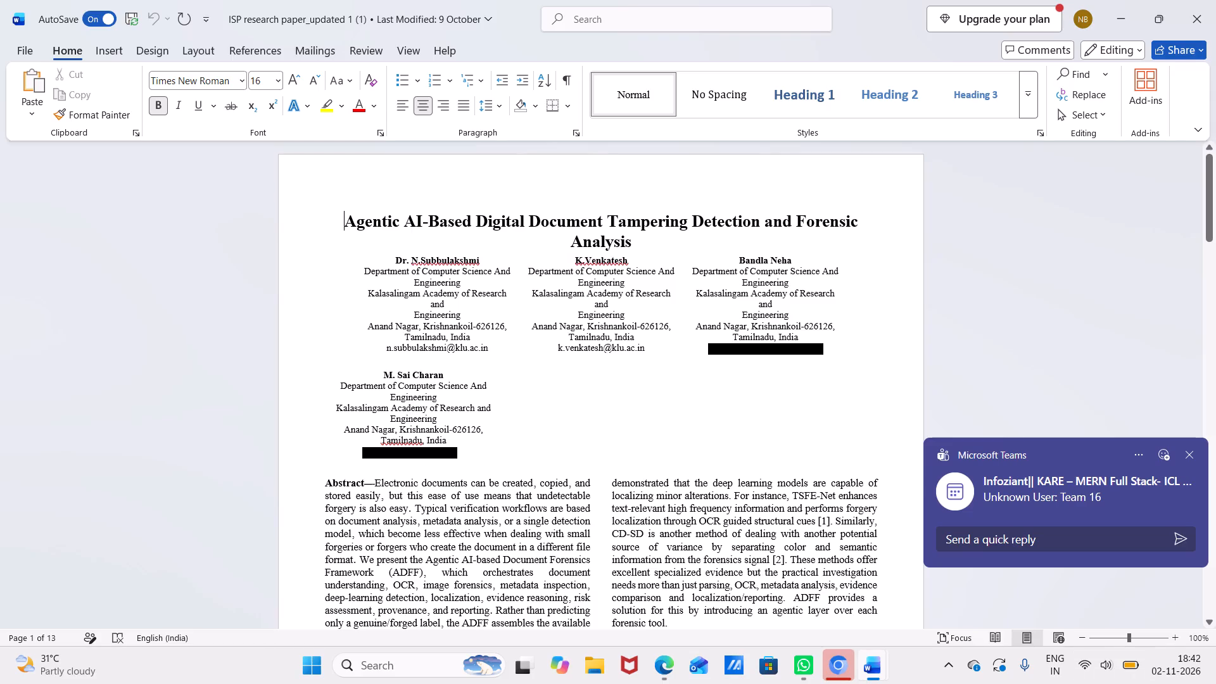
{"action": "scroll", "coordinate": [360, 665], "scroll_direction": "right", "scroll_amount": 11}
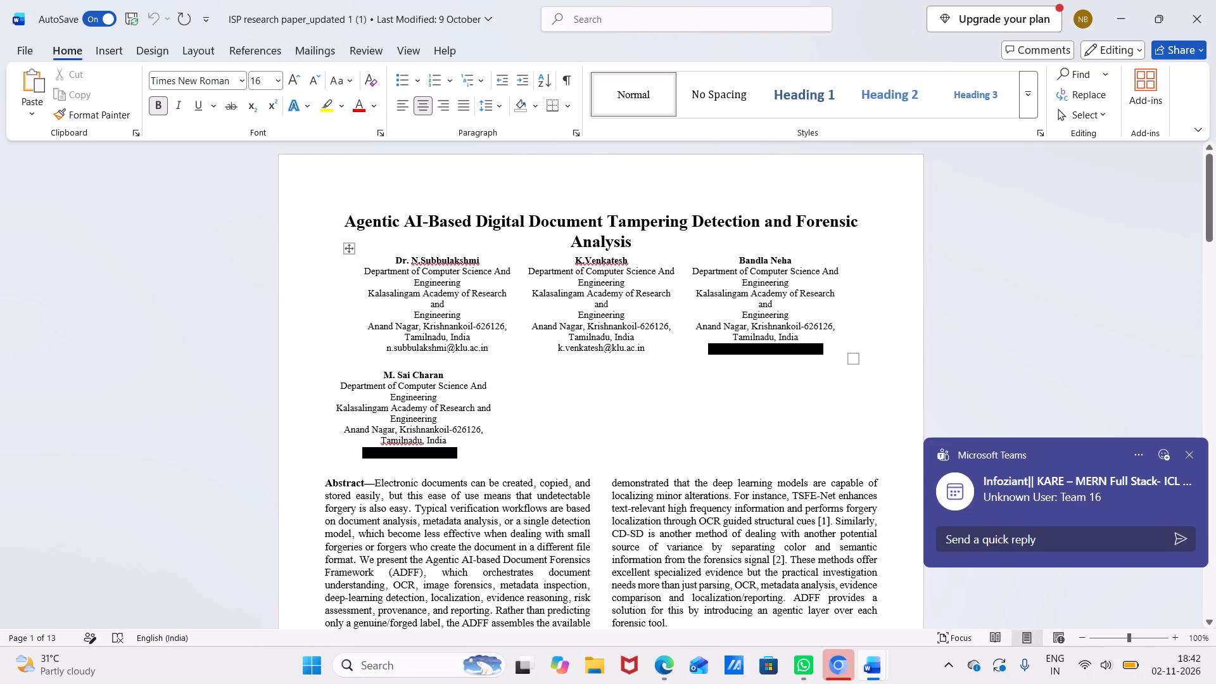
{"action": "left_click", "coordinate": [572, 419]}
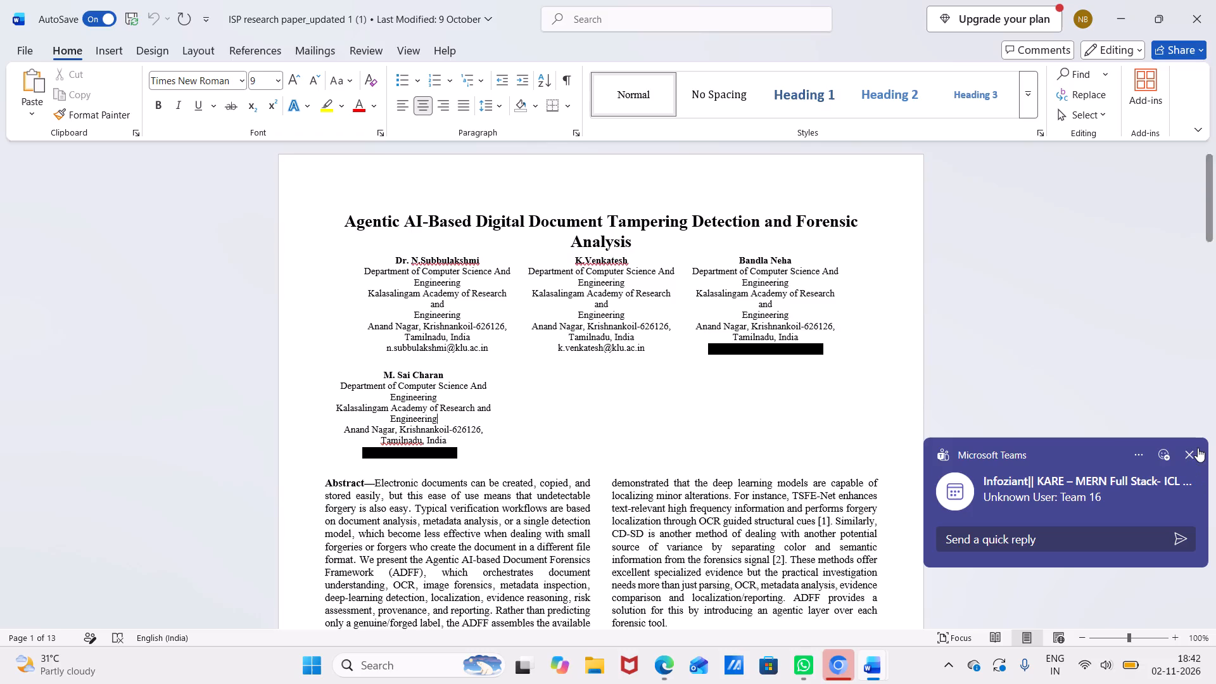
{"action": "left_click", "coordinate": [1193, 452]}
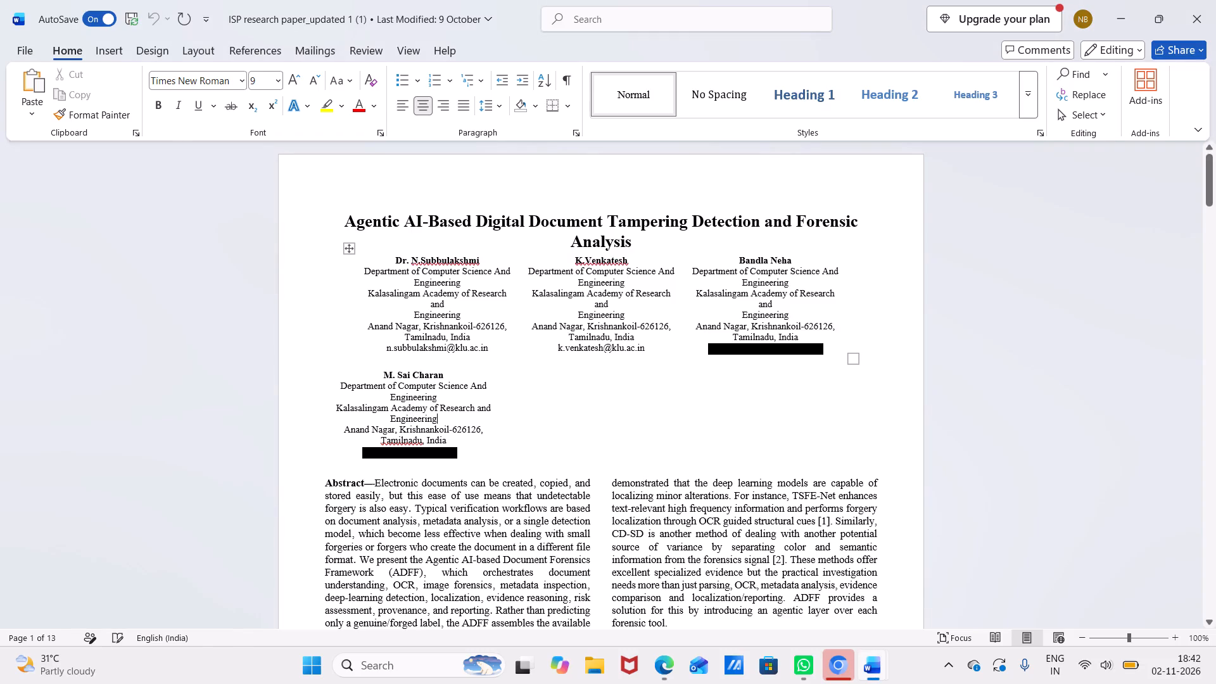
Copy the complete four-author block with affiliations between the title and the abstract of the ISP research paper.
{"action": "left_click", "coordinate": [476, 449]}
{"action": "left_click_drag", "start_coordinate": [476, 449], "coordinate": [372, 264]}
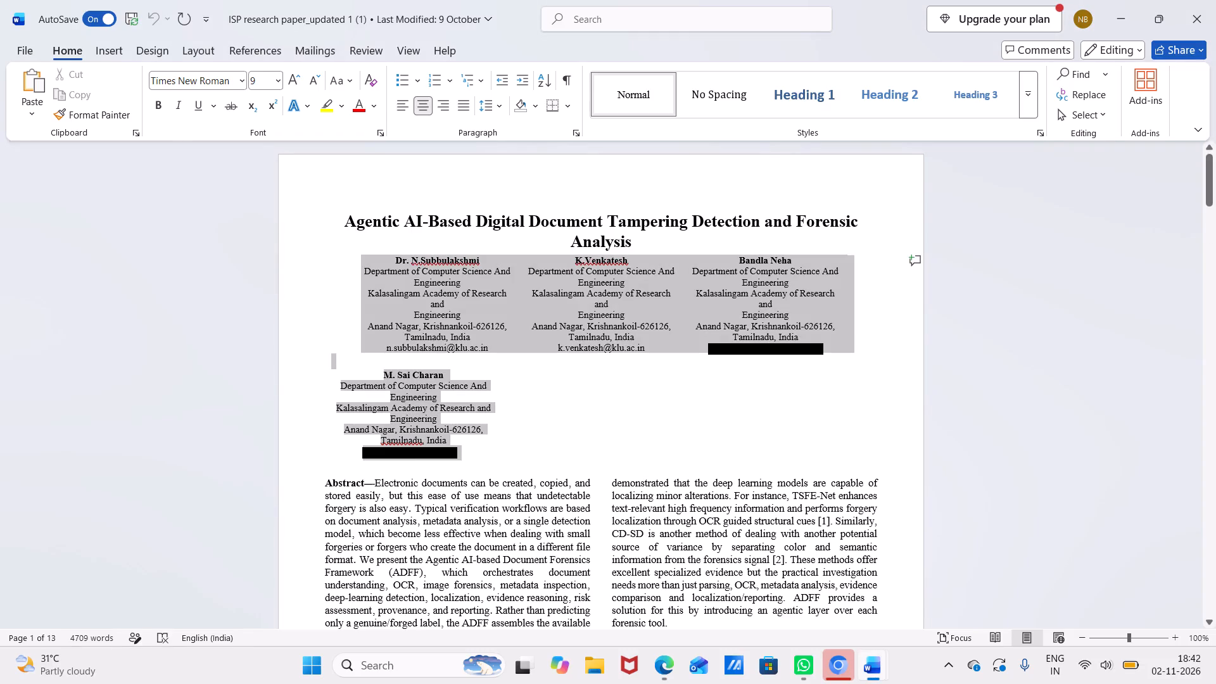
{"action": "left_click_drag", "start_coordinate": [372, 264], "coordinate": [372, 263]}
{"action": "key", "text": "ctrl+c"}
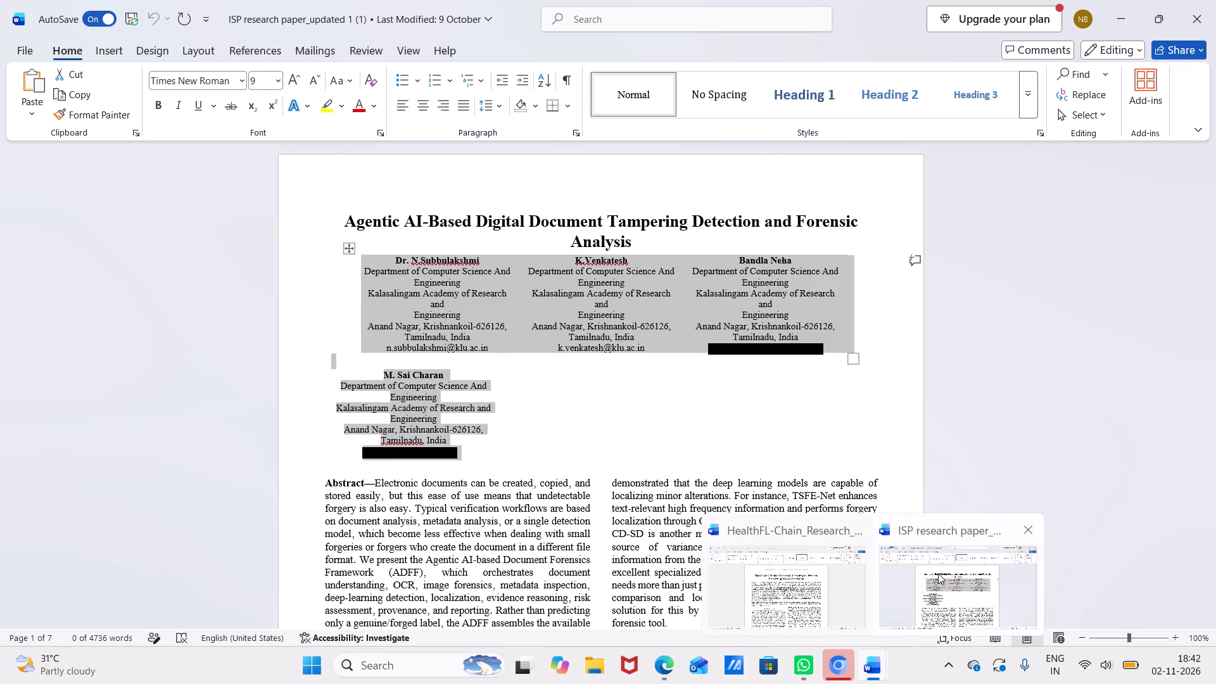
In HealthFL-Chain_Research_Article, paste the copied author block on a new line between the title and the abstract.
{"action": "left_click", "coordinate": [824, 579]}
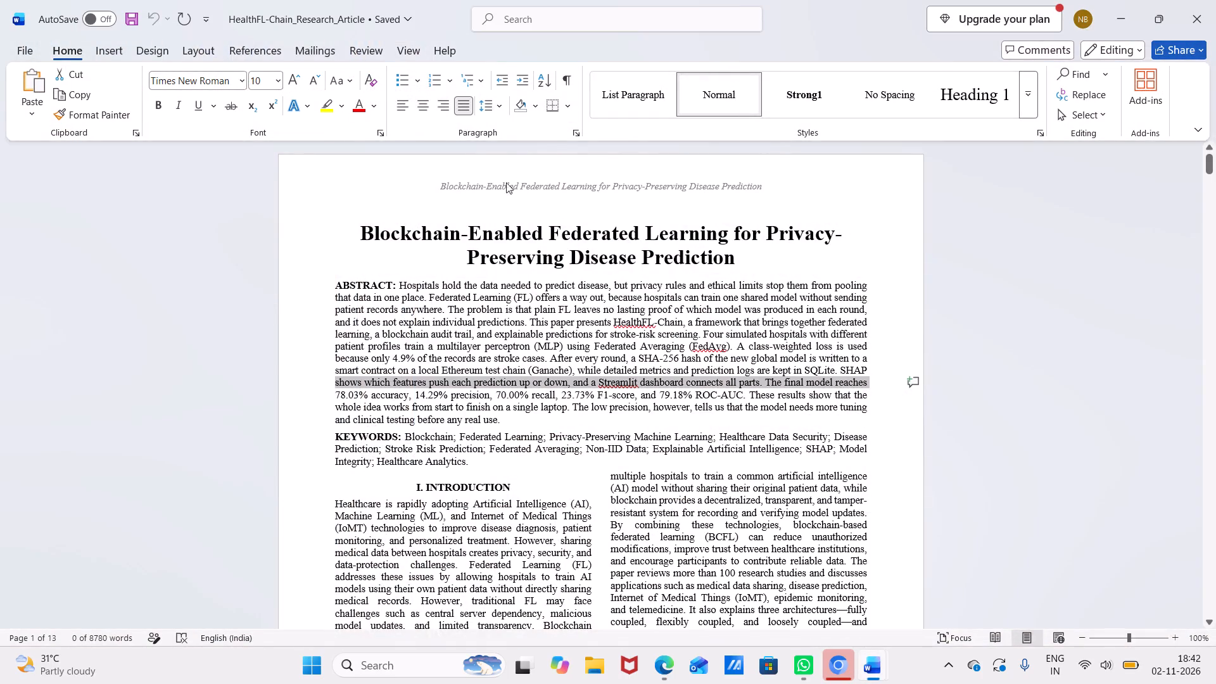
{"action": "left_click", "coordinate": [497, 187]}
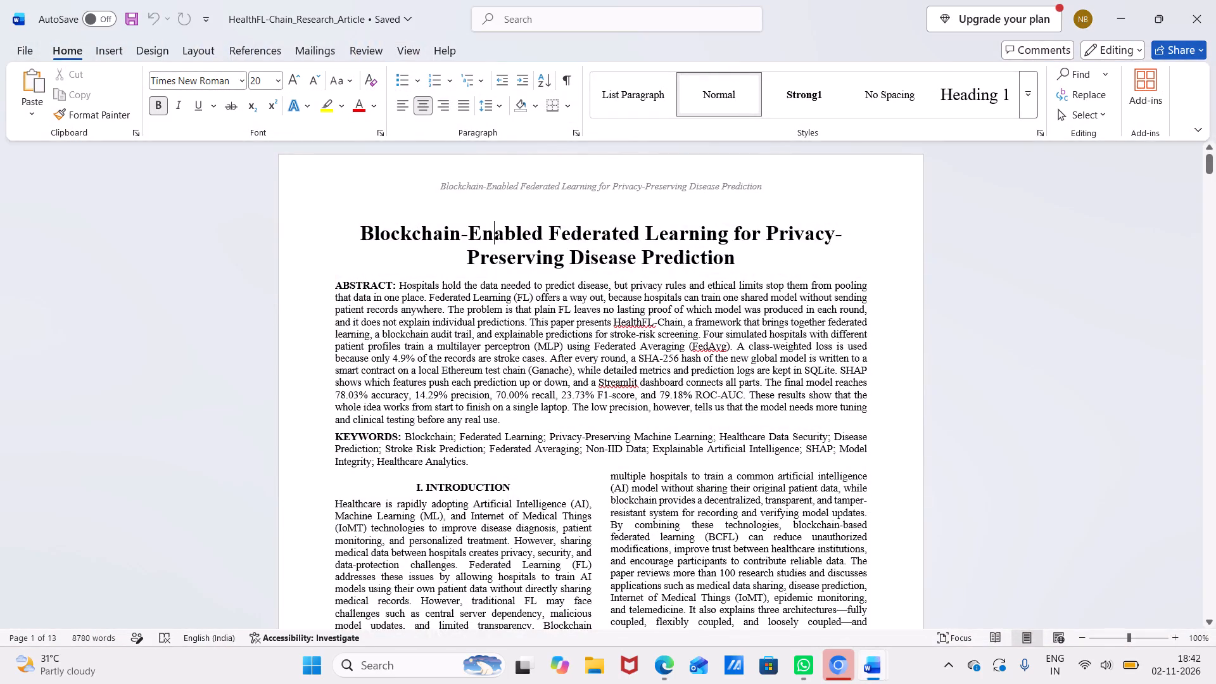
{"action": "left_click", "coordinate": [737, 250]}
{"action": "key", "text": "Return"}
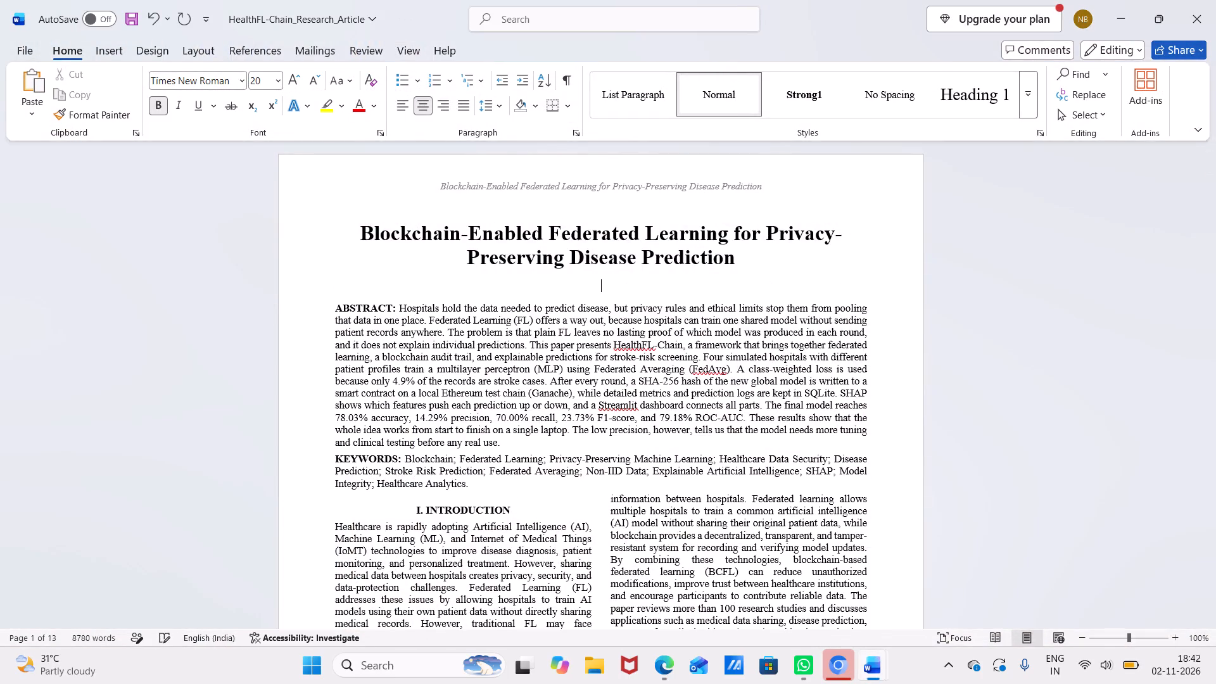
{"action": "key", "text": "ctrl+v"}
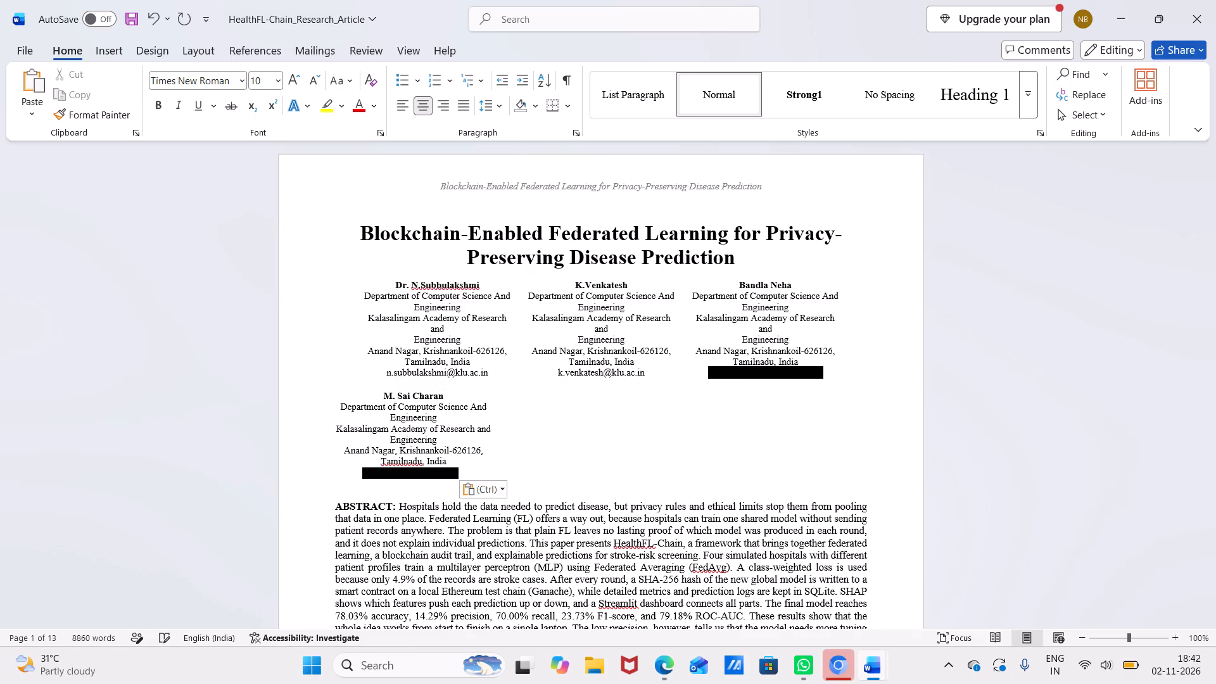
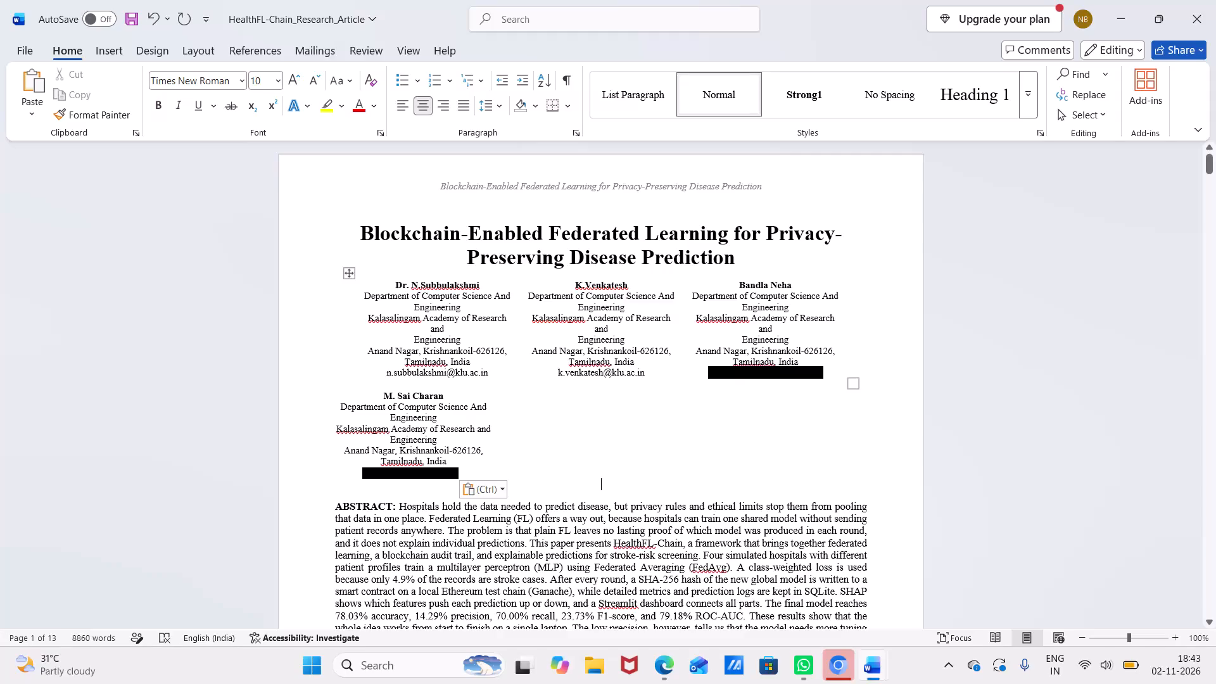
Replace the first author's name in the pasted author block with the new first author's initial and surname, keeping the "Dr." title.
{"action": "left_click", "coordinate": [482, 284]}
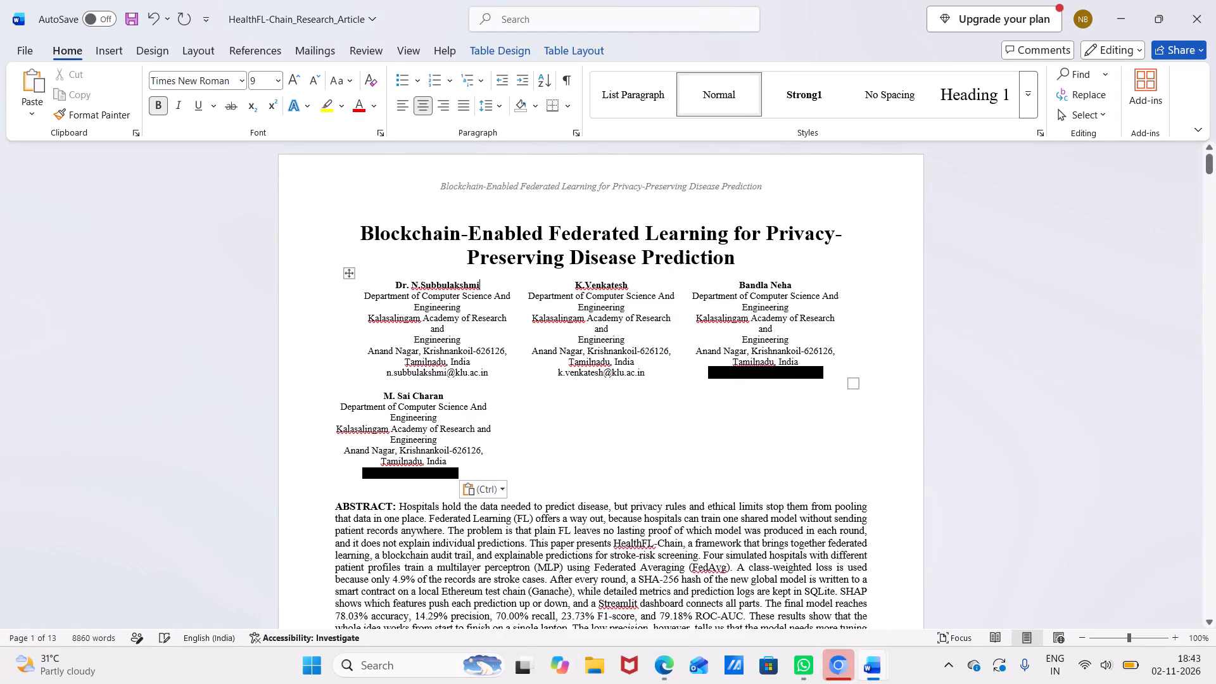
{"action": "key", "text": "BackSpace"}
{"action": "key", "text": "BackSpace"}
{"action": "key", "text": "BackSpace"}
{"action": "key", "text": "BackSpace"}
{"action": "key", "text": "BackSpace"}
{"action": "key", "text": "BackSpace"}
{"action": "key", "text": "BackSpace"}
{"action": "key", "text": "BackSpace"}
{"action": "key", "text": "BackSpace"}
{"action": "key", "text": "BackSpace"}
{"action": "key", "text": "BackSpace"}
{"action": "key", "text": "BackSpace"}
{"action": "key", "text": "BackSpace"}
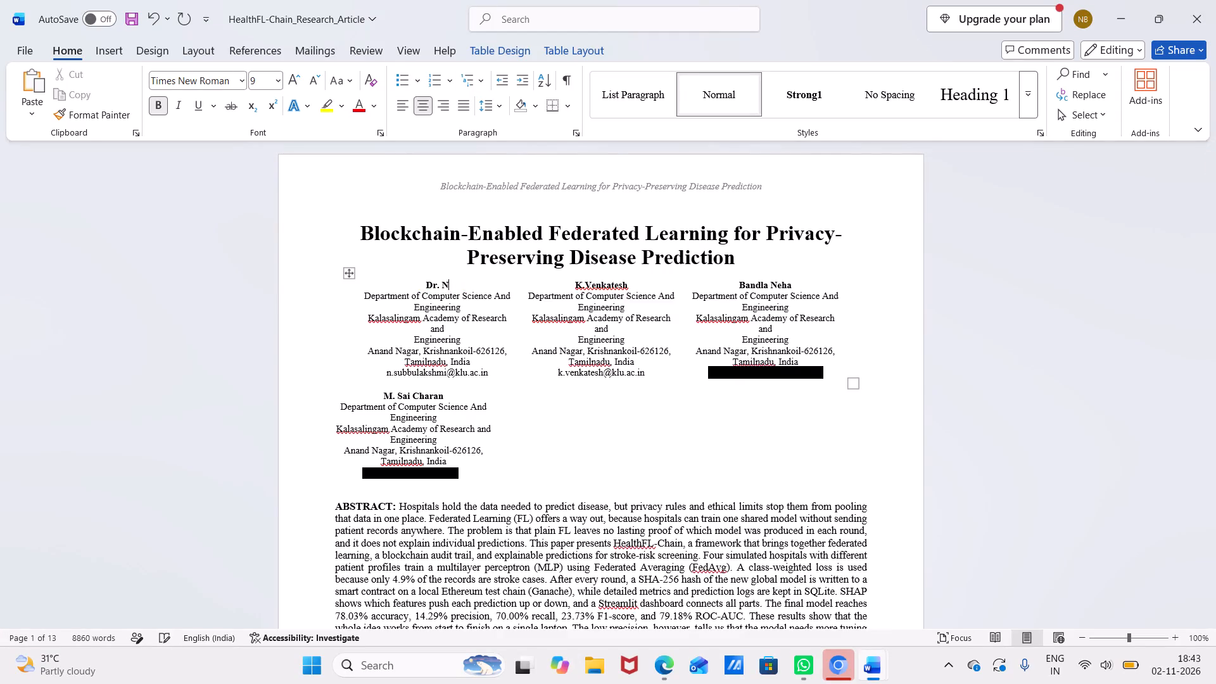
{"action": "key", "text": "BackSpace"}
{"action": "key", "text": "shift+p"}
{"action": "key", "text": "period"}
{"action": "key", "text": "space"}
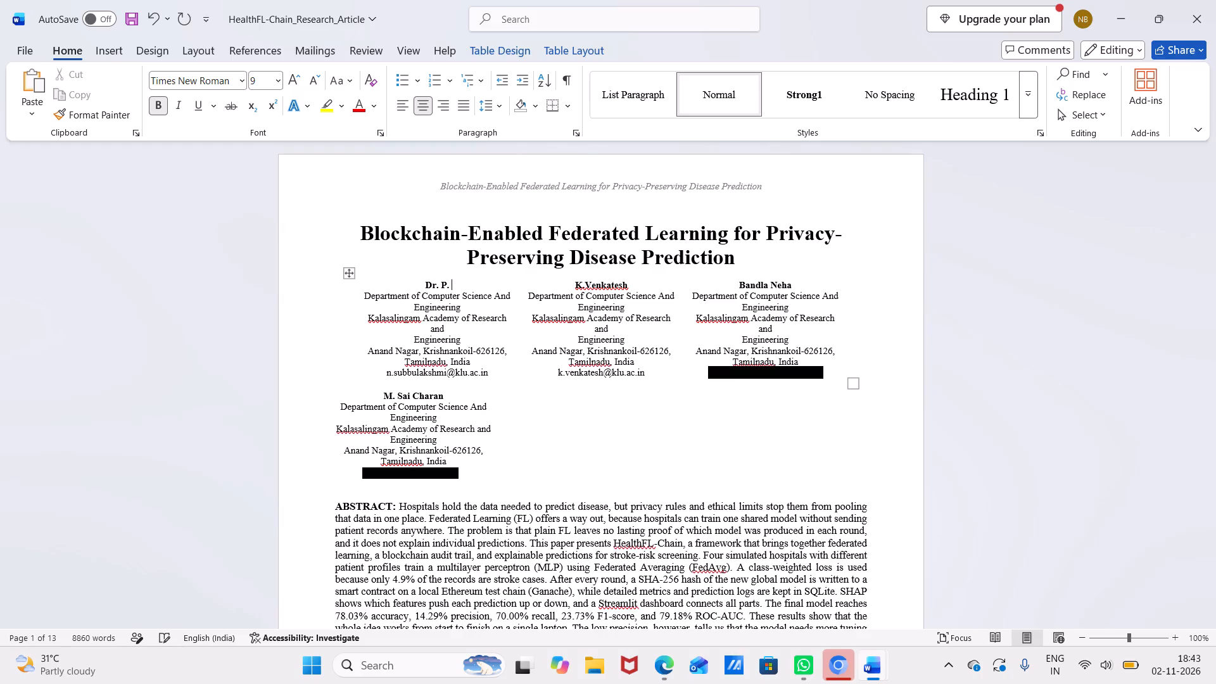
{"action": "key", "text": "c"}
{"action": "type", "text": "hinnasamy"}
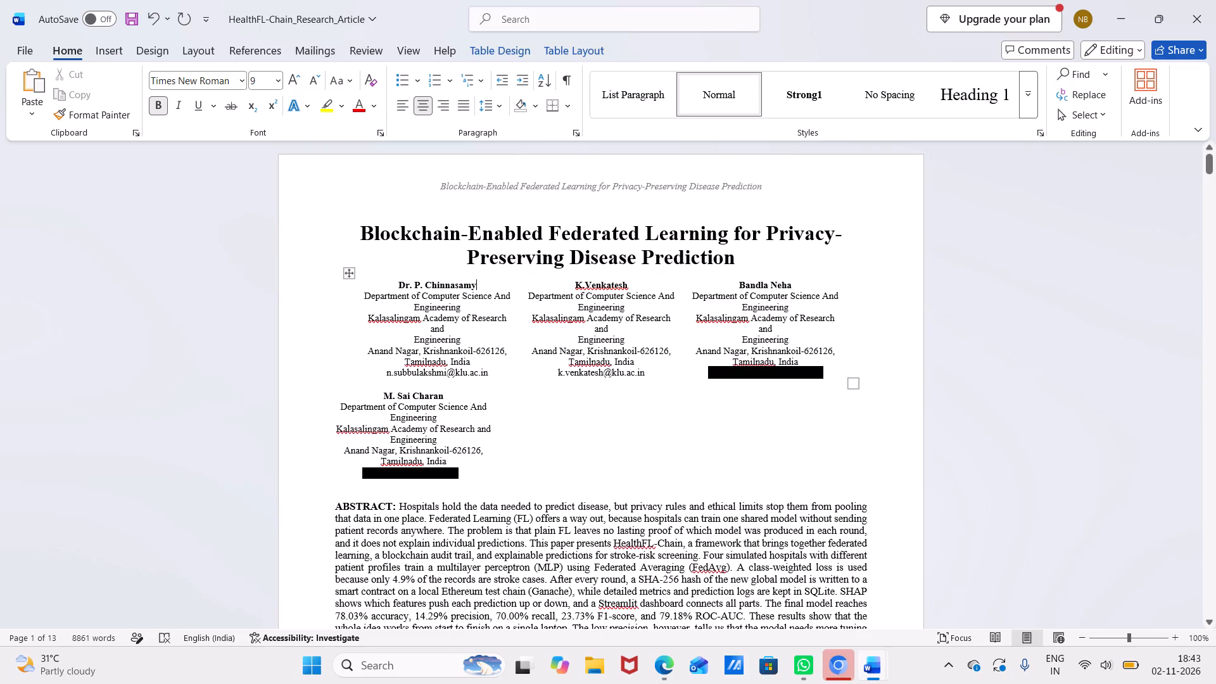
Delete the previous author's e-mail address from the last line of the first author's entry in the author block.
{"action": "left_click", "coordinate": [489, 373]}
{"action": "key", "text": "BackSpace"}
{"action": "key", "text": "BackSpace"}
{"action": "key", "text": "BackSpace"}
{"action": "key", "text": "BackSpace"}
{"action": "key", "text": "BackSpace"}
{"action": "key", "text": "BackSpace"}
{"action": "key", "text": "BackSpace"}
{"action": "key", "text": "BackSpace"}
{"action": "key", "text": "BackSpace"}
{"action": "key", "text": "BackSpace"}
{"action": "key", "text": "BackSpace"}
{"action": "key", "text": "BackSpace"}
{"action": "key", "text": "BackSpace"}
{"action": "key", "text": "BackSpace"}
{"action": "key", "text": "BackSpace"}
{"action": "key", "text": "BackSpace"}
{"action": "key", "text": "BackSpace"}
{"action": "key", "text": "BackSpace"}
{"action": "key", "text": "BackSpace"}
{"action": "key", "text": "BackSpace"}
{"action": "key", "text": "BackSpace"}
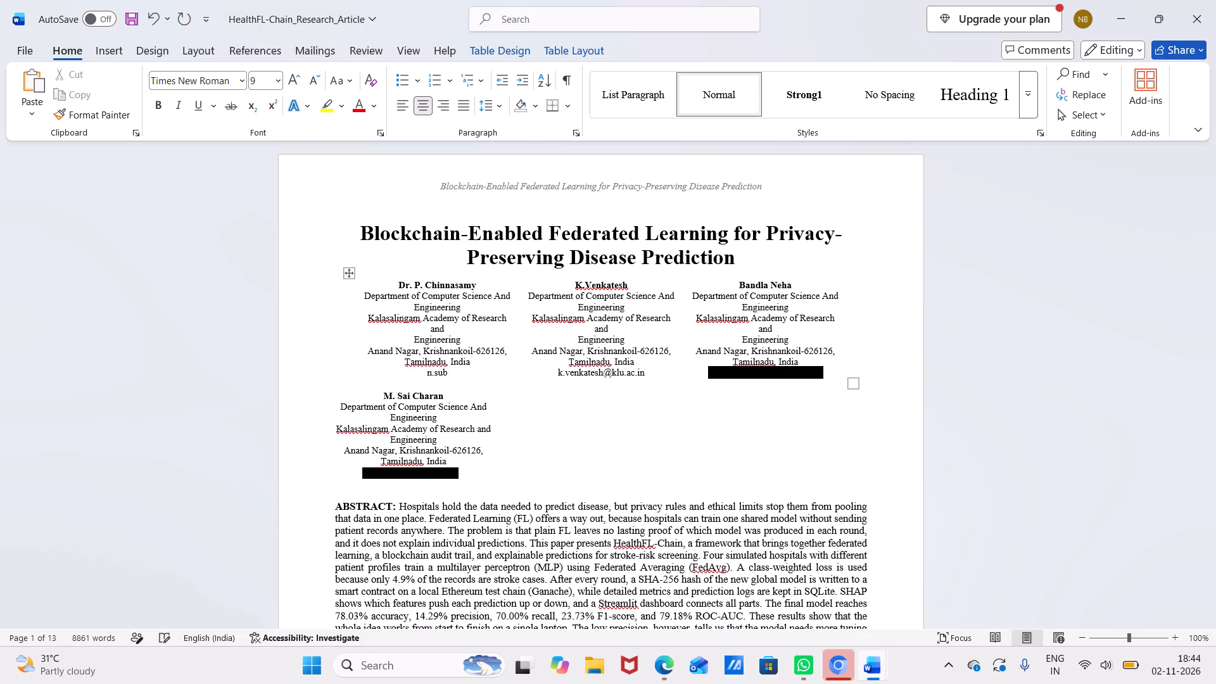
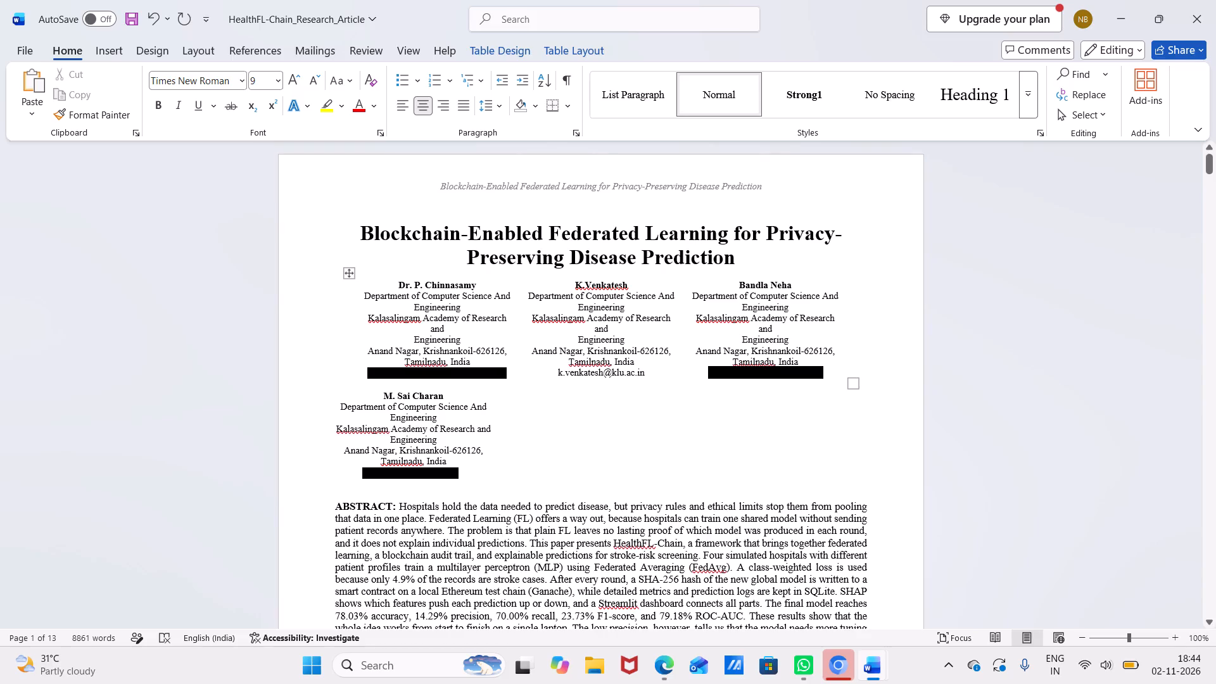
Clear the second author's old name from the top of the middle column in the pasted author block.
{"action": "key", "text": "BackSpace"}
{"action": "key", "text": "BackSpace"}
{"action": "key", "text": "BackSpace"}
{"action": "key", "text": "BackSpace"}
{"action": "key", "text": "BackSpace"}
{"action": "key", "text": "BackSpace"}
{"action": "key", "text": "BackSpace"}
{"action": "key", "text": "BackSpace"}
{"action": "key", "text": "BackSpace"}
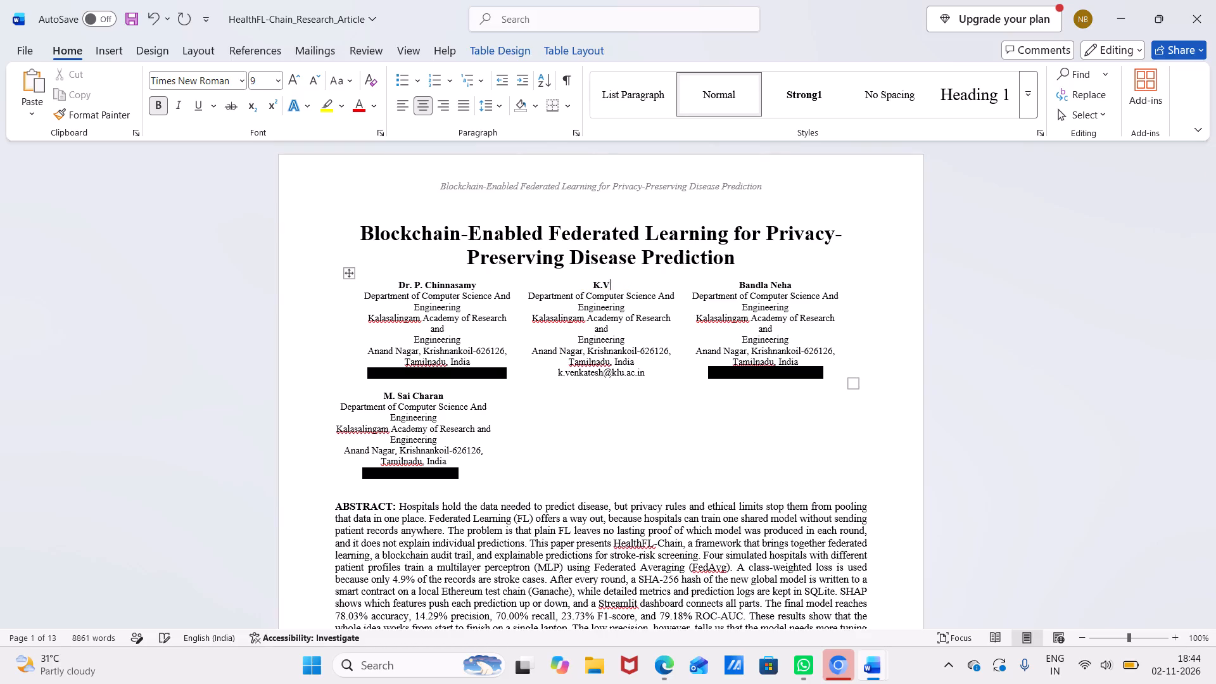
Replace the second author's name in the author block with the new second author's initial and name.
{"action": "key", "text": "BackSpace"}
{"action": "key", "text": "BackSpace"}
{"action": "key", "text": "b"}
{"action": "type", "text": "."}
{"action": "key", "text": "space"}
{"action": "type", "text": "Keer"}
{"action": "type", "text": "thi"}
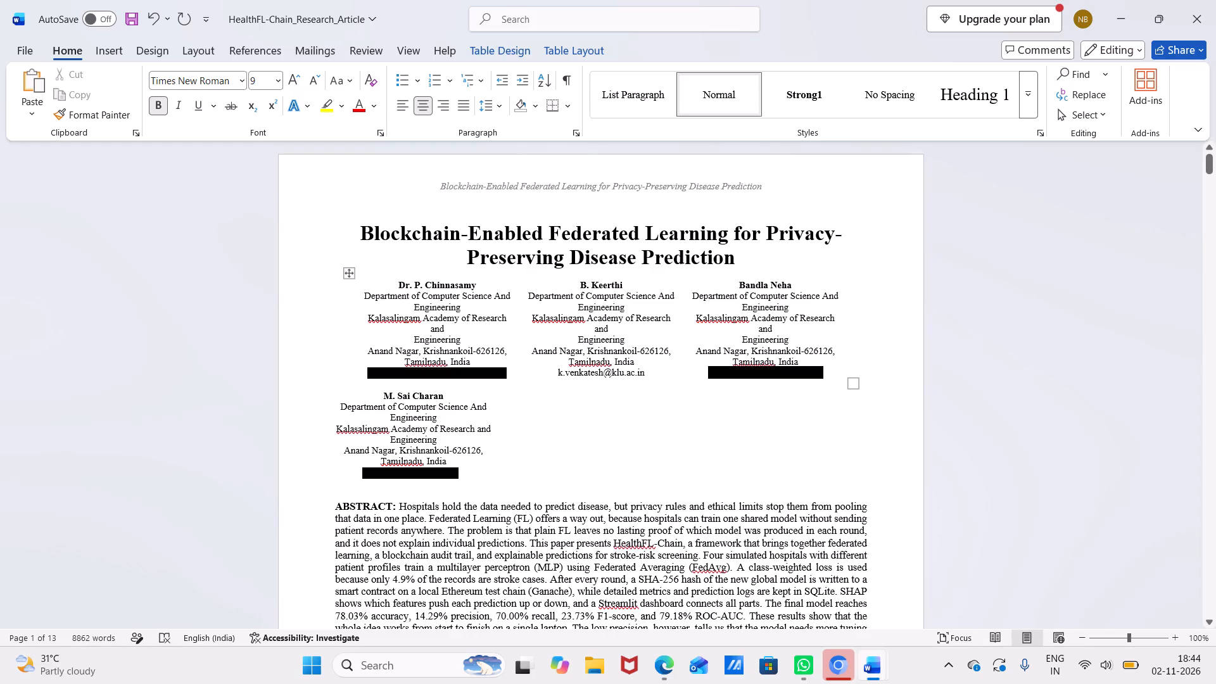
Delete the old e-mail address at the bottom of the second author's affiliation block.
{"action": "left_click", "coordinate": [650, 372]}
{"action": "key", "text": "BackSpace"}
{"action": "key", "text": "BackSpace"}
{"action": "key", "text": "BackSpace"}
{"action": "key", "text": "BackSpace"}
{"action": "key", "text": "BackSpace"}
{"action": "key", "text": "BackSpace"}
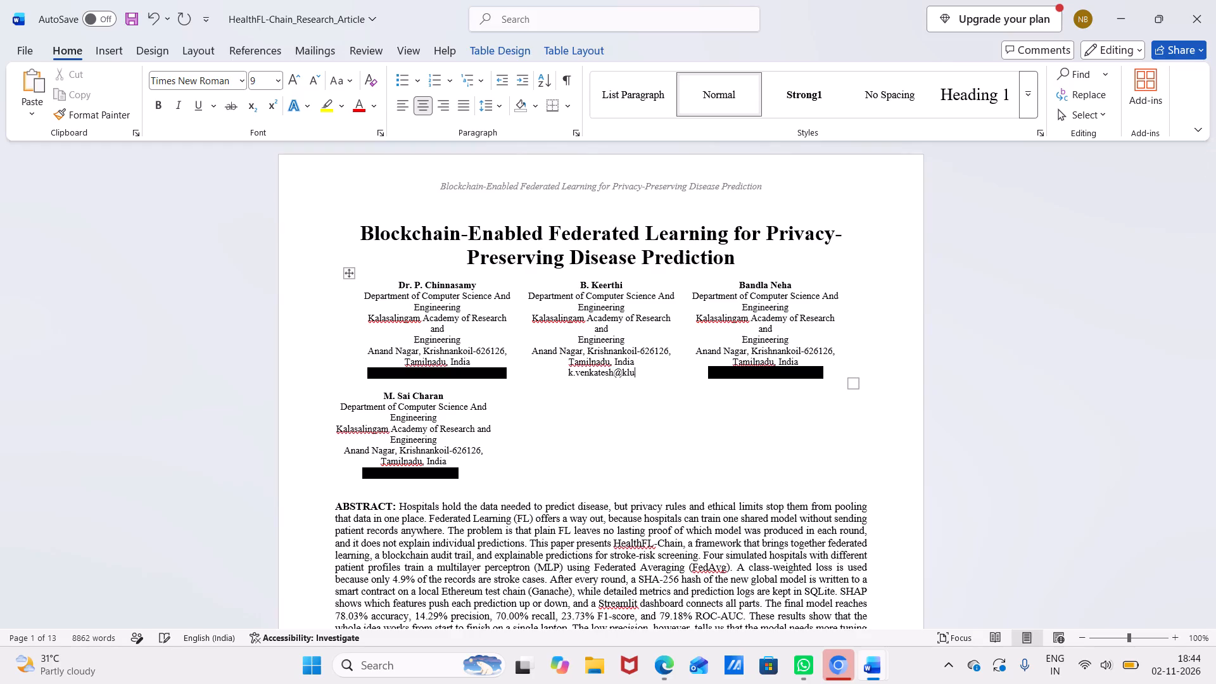
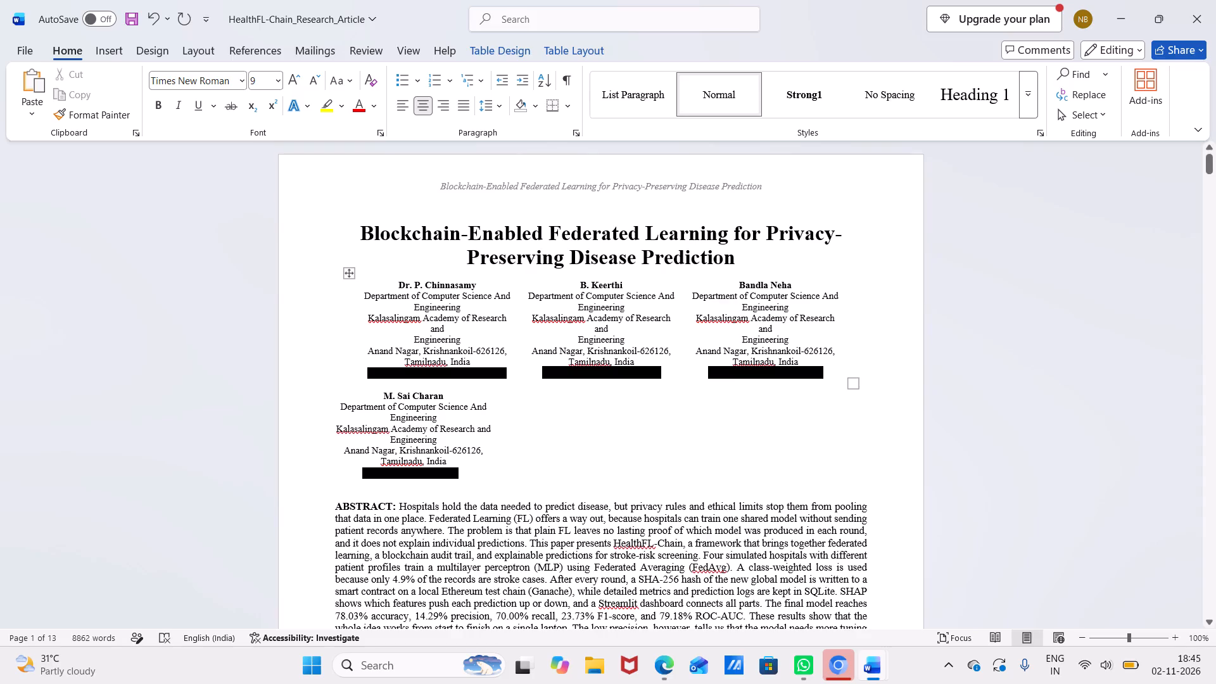
Delete the old name of the third author from the top of the third affiliation block.
{"action": "key", "text": "BackSpace"}
{"action": "key", "text": "BackSpace"}
{"action": "key", "text": "BackSpace"}
{"action": "key", "text": "BackSpace"}
{"action": "key", "text": "BackSpace"}
{"action": "key", "text": "BackSpace"}
{"action": "key", "text": "BackSpace"}
{"action": "key", "text": "BackSpace"}
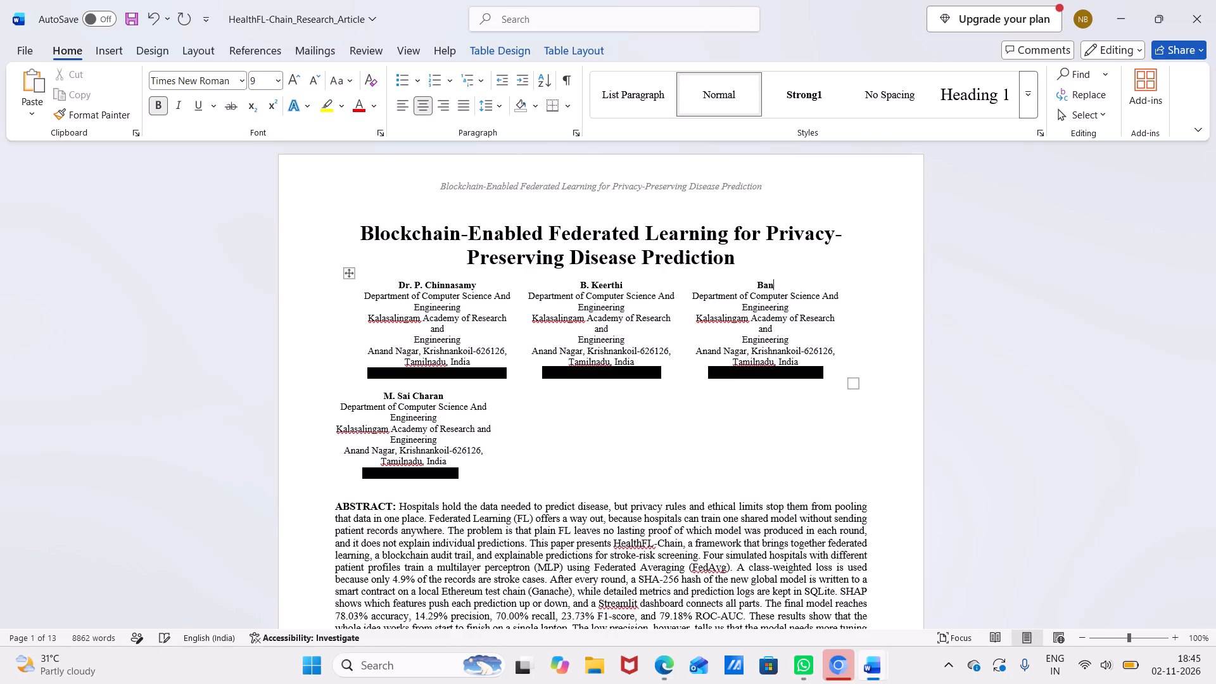
{"action": "key", "text": "BackSpace"}
{"action": "key", "text": "BackSpace"}
{"action": "key", "text": "BackSpace"}
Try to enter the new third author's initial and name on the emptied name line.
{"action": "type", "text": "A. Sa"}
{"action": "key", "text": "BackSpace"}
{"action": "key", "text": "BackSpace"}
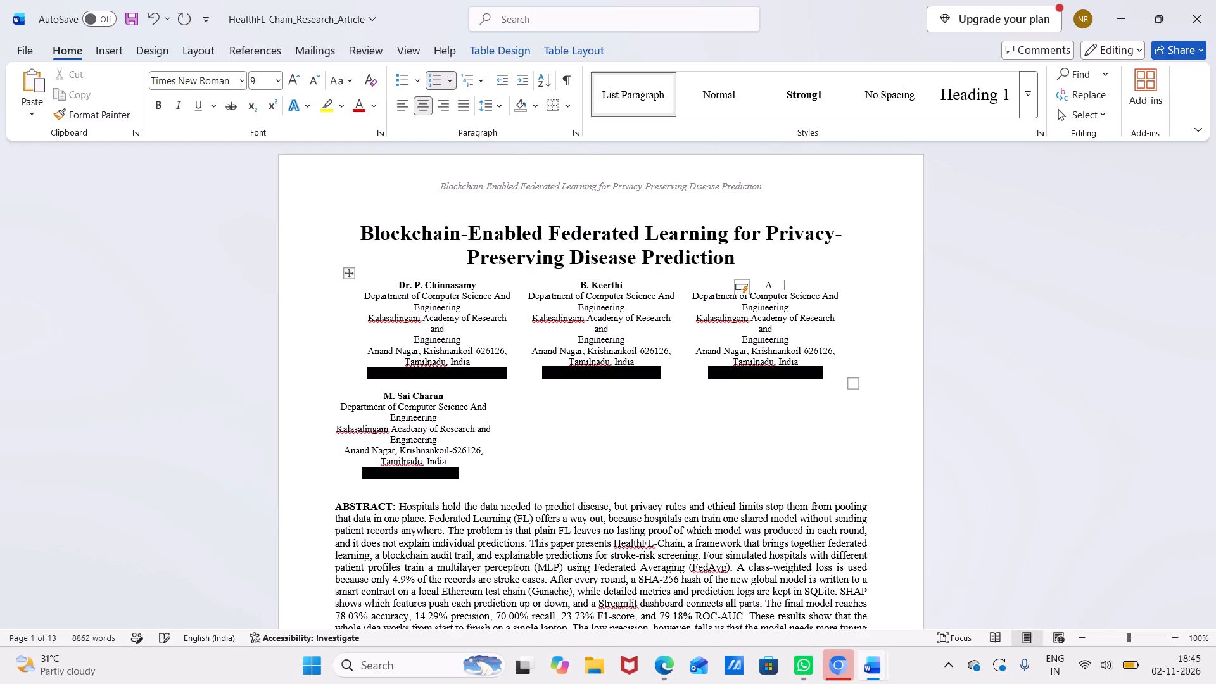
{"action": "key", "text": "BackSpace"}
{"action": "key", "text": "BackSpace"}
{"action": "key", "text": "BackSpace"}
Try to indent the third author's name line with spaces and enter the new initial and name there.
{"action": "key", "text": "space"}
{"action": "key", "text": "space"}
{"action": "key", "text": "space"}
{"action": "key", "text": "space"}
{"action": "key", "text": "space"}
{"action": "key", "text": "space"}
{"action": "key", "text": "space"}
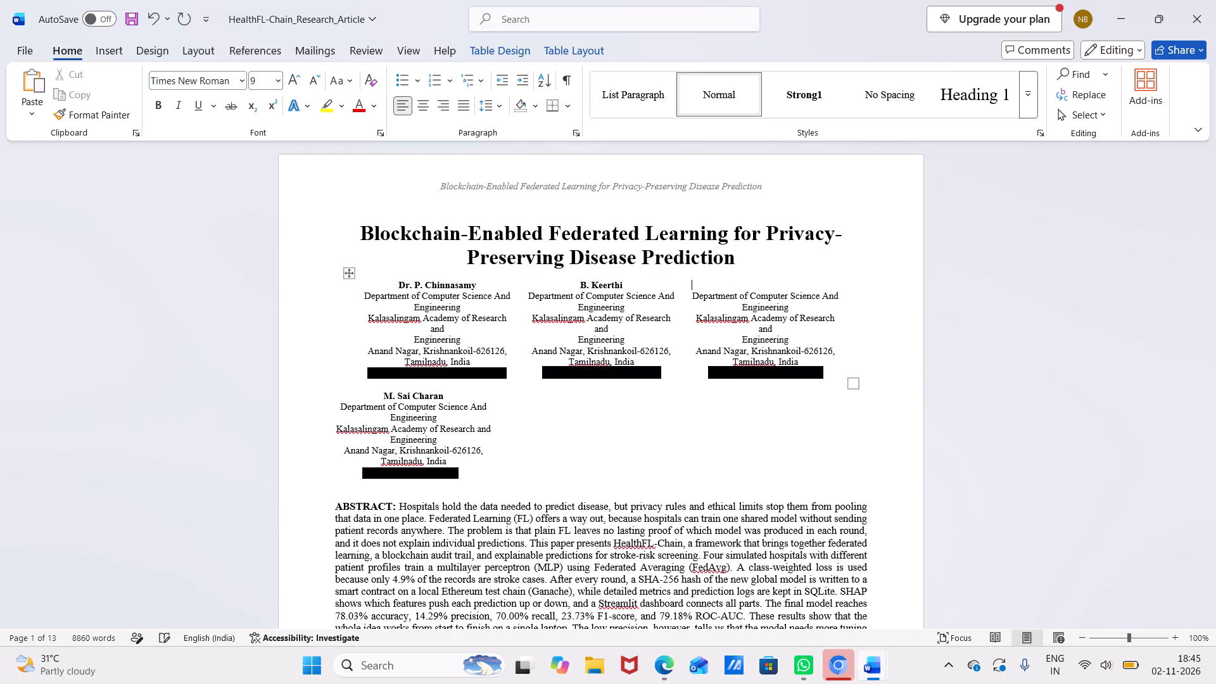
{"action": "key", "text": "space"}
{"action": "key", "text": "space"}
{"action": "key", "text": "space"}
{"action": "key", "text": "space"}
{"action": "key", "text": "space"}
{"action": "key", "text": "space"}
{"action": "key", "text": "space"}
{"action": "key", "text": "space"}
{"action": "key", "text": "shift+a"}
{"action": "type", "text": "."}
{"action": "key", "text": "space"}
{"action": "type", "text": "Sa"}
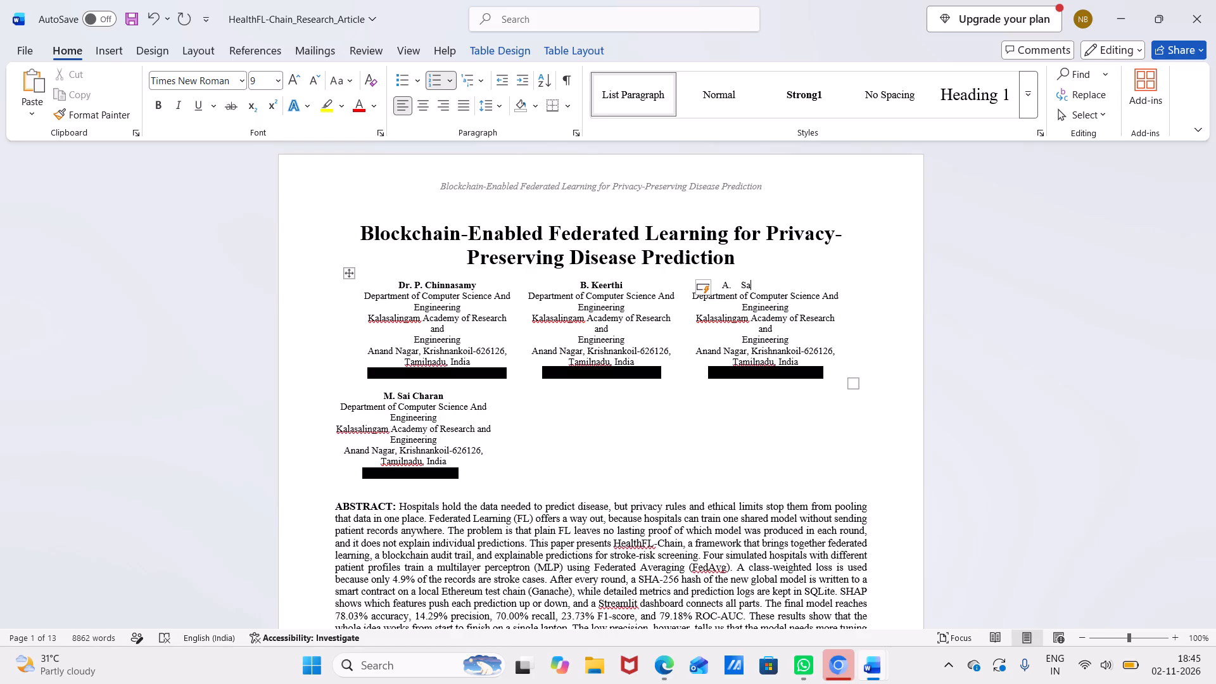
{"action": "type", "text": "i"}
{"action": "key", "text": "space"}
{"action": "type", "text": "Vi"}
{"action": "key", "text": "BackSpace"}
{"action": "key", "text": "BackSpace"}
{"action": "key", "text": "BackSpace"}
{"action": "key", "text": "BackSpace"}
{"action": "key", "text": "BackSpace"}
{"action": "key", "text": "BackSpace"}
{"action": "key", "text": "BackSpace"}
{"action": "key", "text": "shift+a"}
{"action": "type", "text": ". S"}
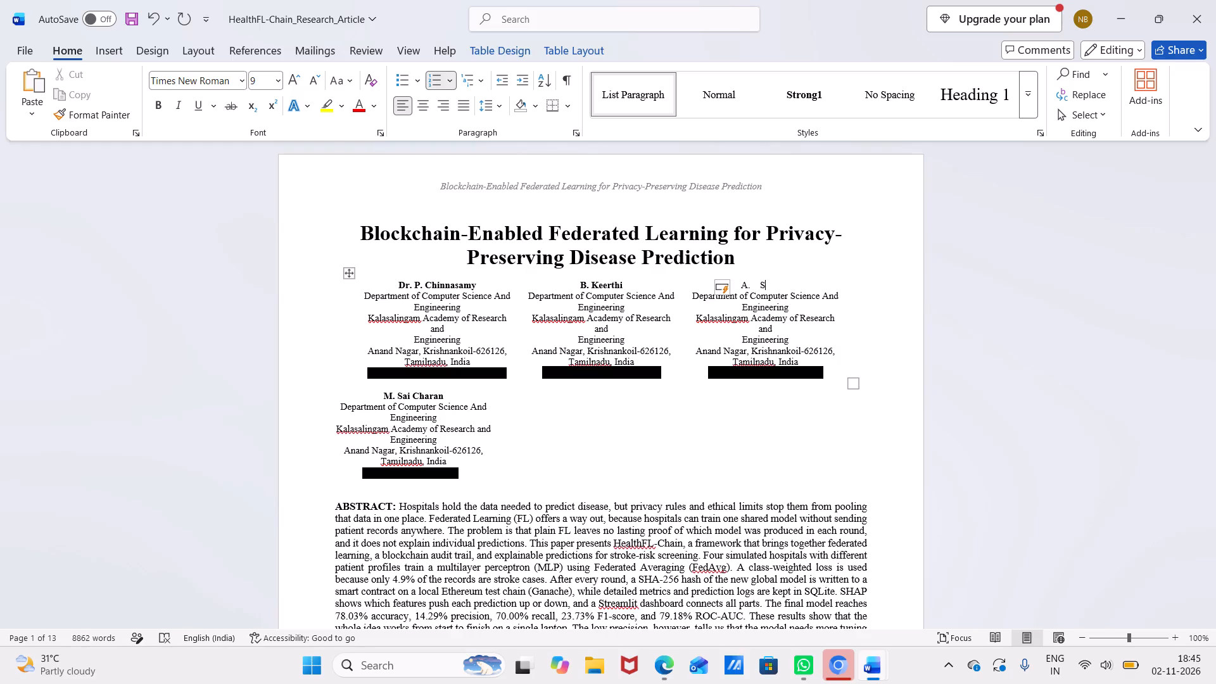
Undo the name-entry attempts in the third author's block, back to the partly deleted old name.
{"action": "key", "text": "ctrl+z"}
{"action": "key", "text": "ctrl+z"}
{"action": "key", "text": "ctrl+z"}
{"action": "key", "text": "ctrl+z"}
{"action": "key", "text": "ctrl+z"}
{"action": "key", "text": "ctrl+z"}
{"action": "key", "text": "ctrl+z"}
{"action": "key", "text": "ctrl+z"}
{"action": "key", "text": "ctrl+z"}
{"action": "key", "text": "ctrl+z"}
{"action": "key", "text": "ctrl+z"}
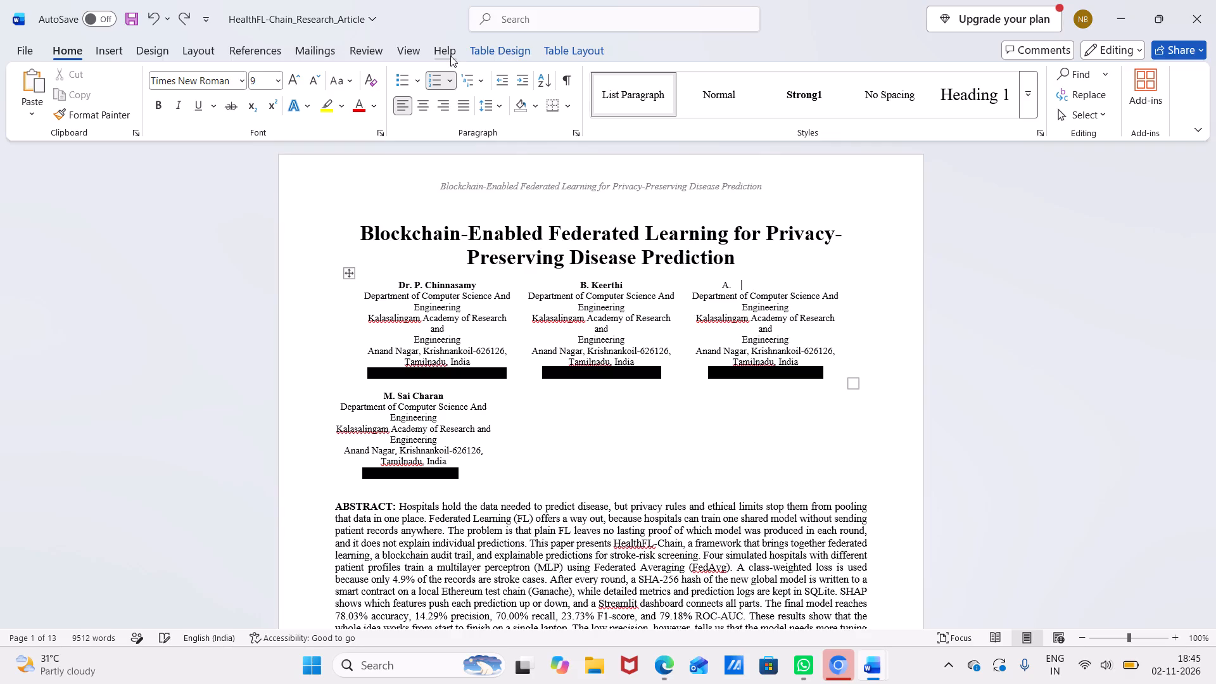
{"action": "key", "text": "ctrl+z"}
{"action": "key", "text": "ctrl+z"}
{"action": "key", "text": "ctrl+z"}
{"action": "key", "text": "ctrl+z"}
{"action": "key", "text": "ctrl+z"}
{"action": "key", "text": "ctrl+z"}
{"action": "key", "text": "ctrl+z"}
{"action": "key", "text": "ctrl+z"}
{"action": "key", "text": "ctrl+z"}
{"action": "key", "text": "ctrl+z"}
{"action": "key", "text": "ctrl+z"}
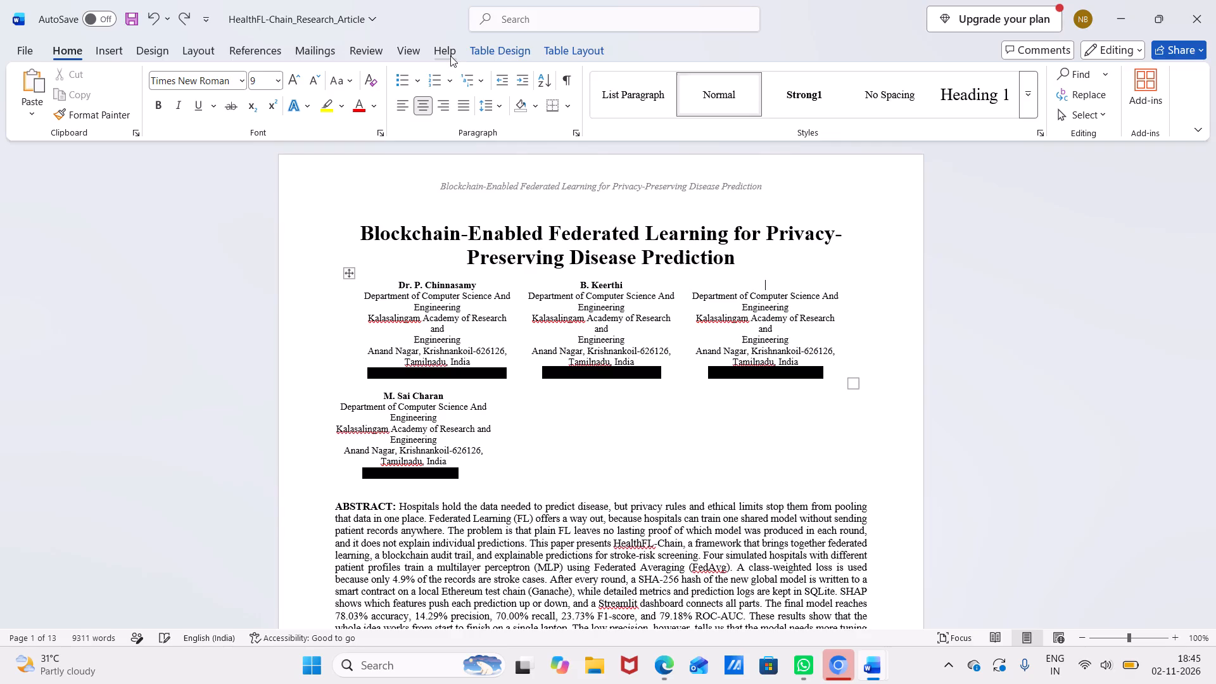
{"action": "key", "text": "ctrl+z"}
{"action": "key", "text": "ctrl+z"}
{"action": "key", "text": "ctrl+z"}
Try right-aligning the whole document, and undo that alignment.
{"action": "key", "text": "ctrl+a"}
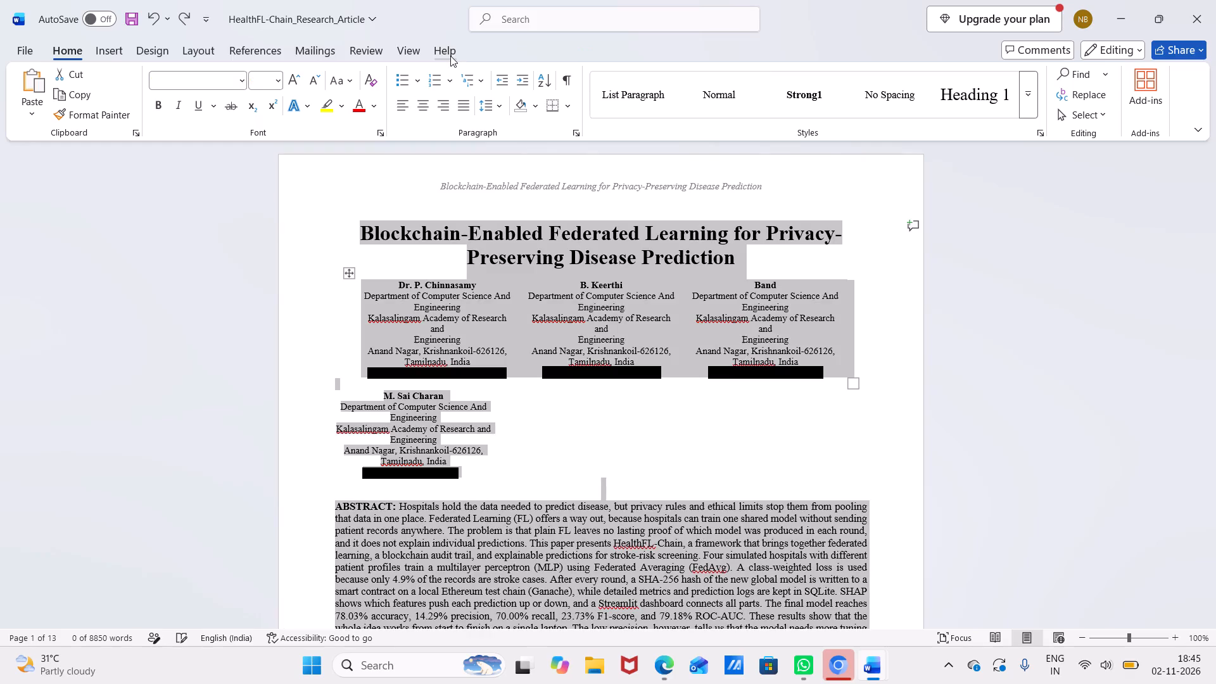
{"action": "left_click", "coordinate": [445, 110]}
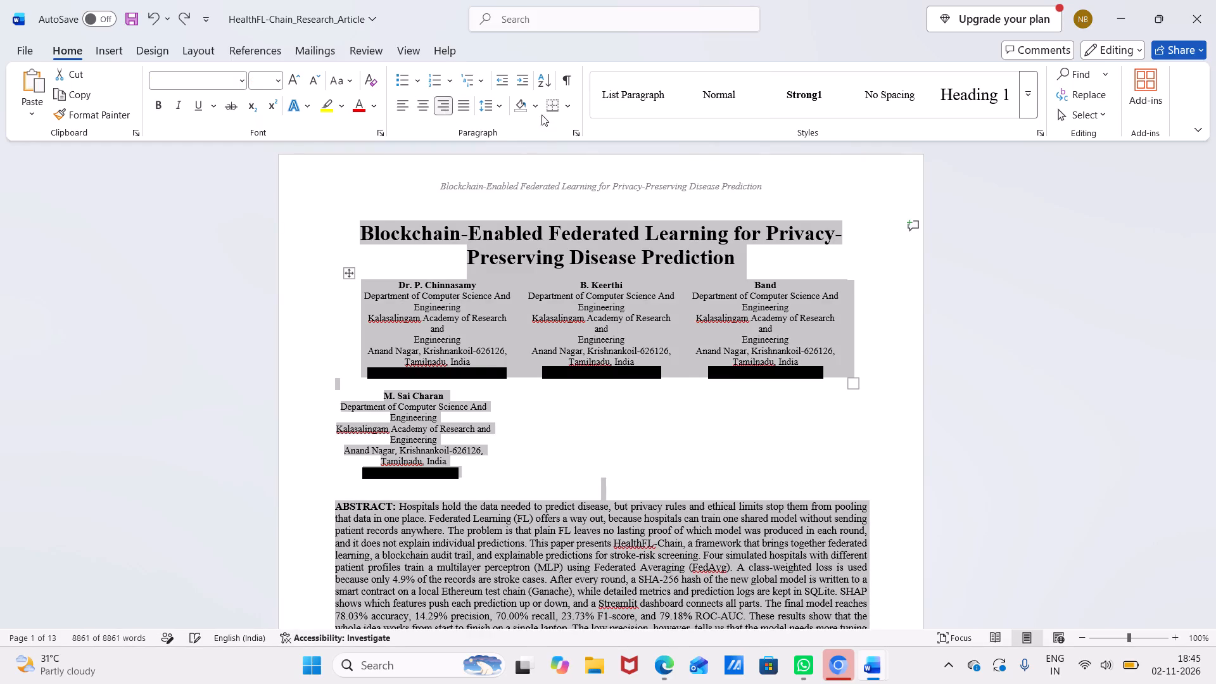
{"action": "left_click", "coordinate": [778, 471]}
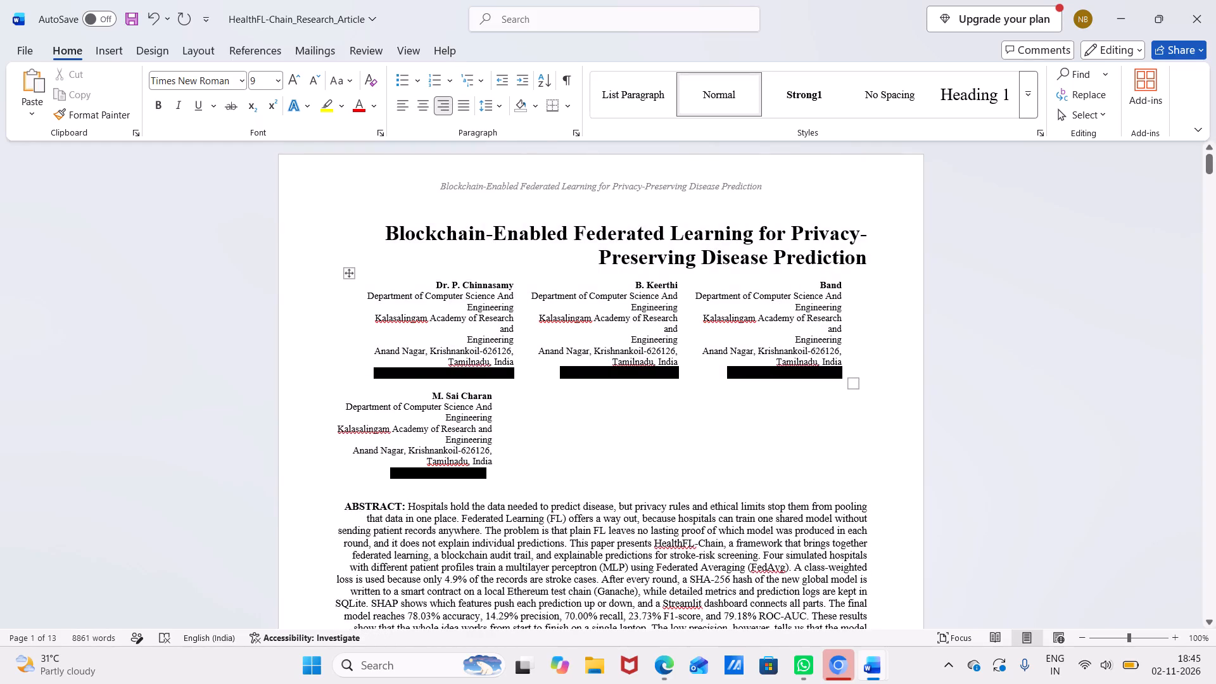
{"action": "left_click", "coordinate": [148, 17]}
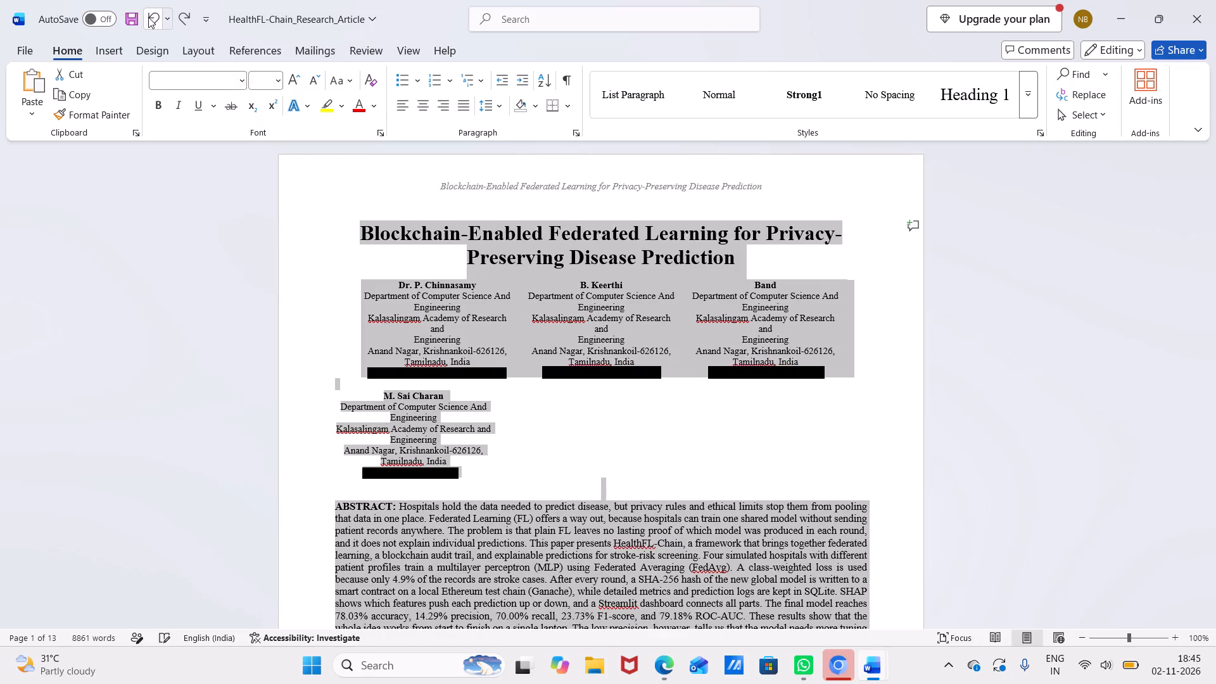
Enter the new third author's initial and name directly after the remaining letters of the old name.
{"action": "left_click", "coordinate": [787, 288]}
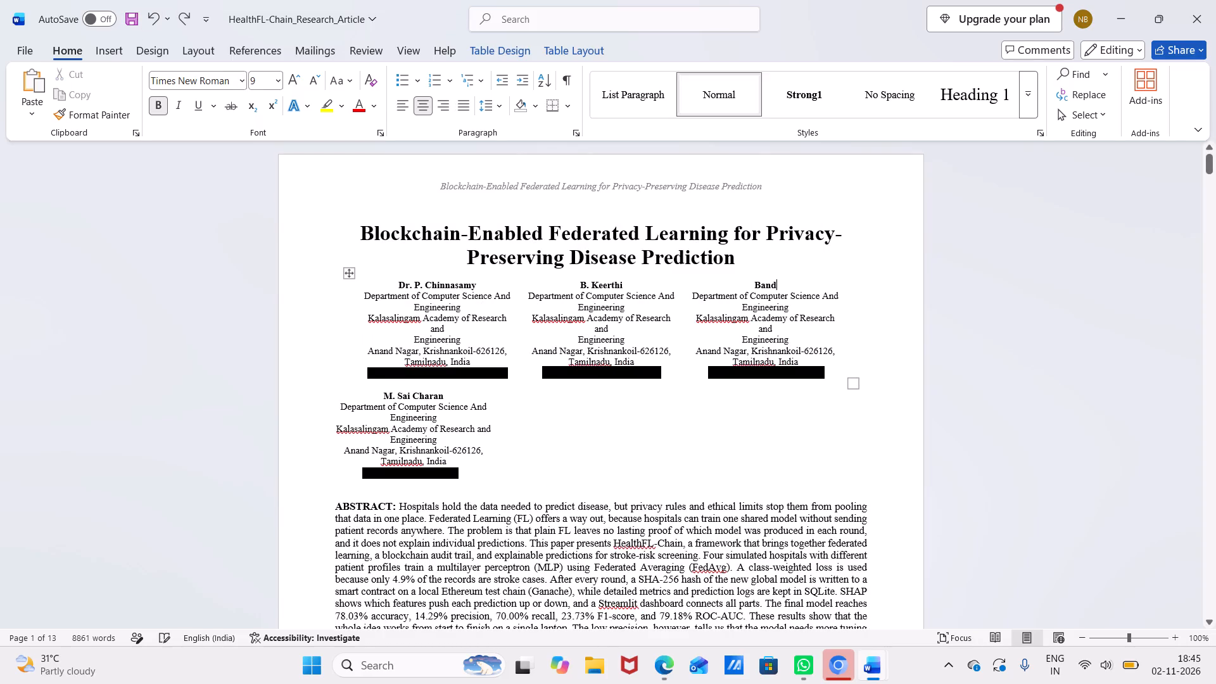
{"action": "left_click", "coordinate": [786, 281]}
{"action": "left_click", "coordinate": [786, 281]}
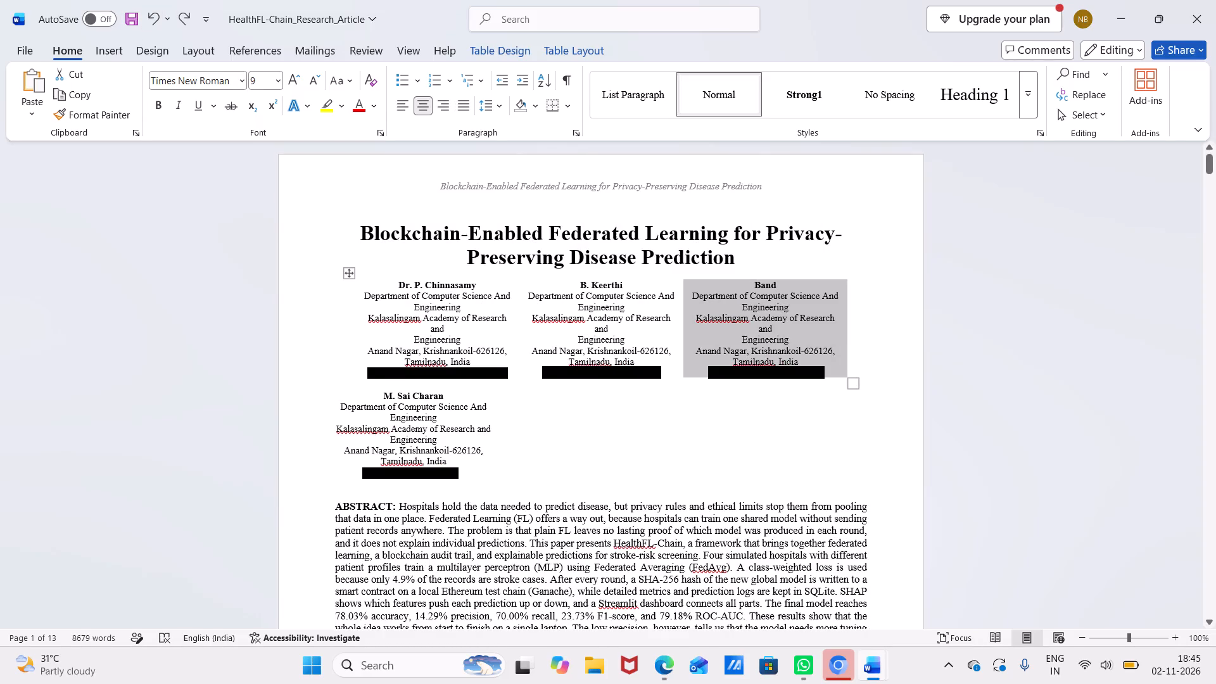
{"action": "left_click", "coordinate": [782, 281]}
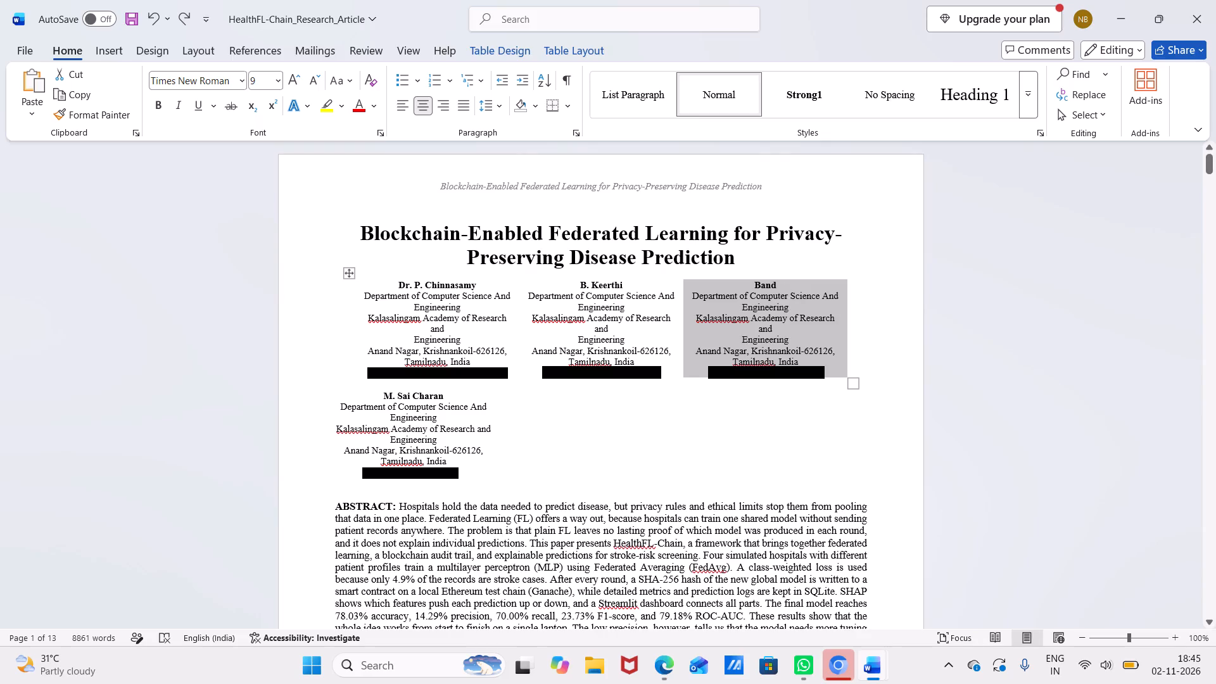
{"action": "left_click", "coordinate": [782, 281]}
{"action": "left_click", "coordinate": [780, 277]}
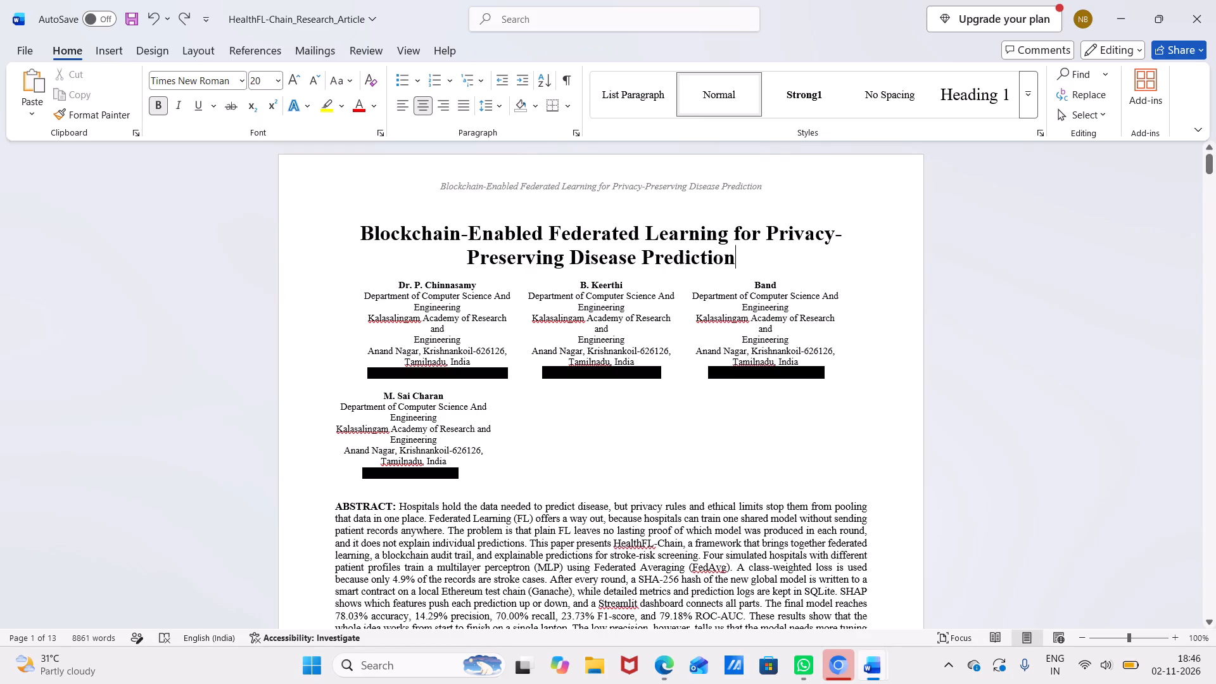
{"action": "left_click", "coordinate": [782, 285]}
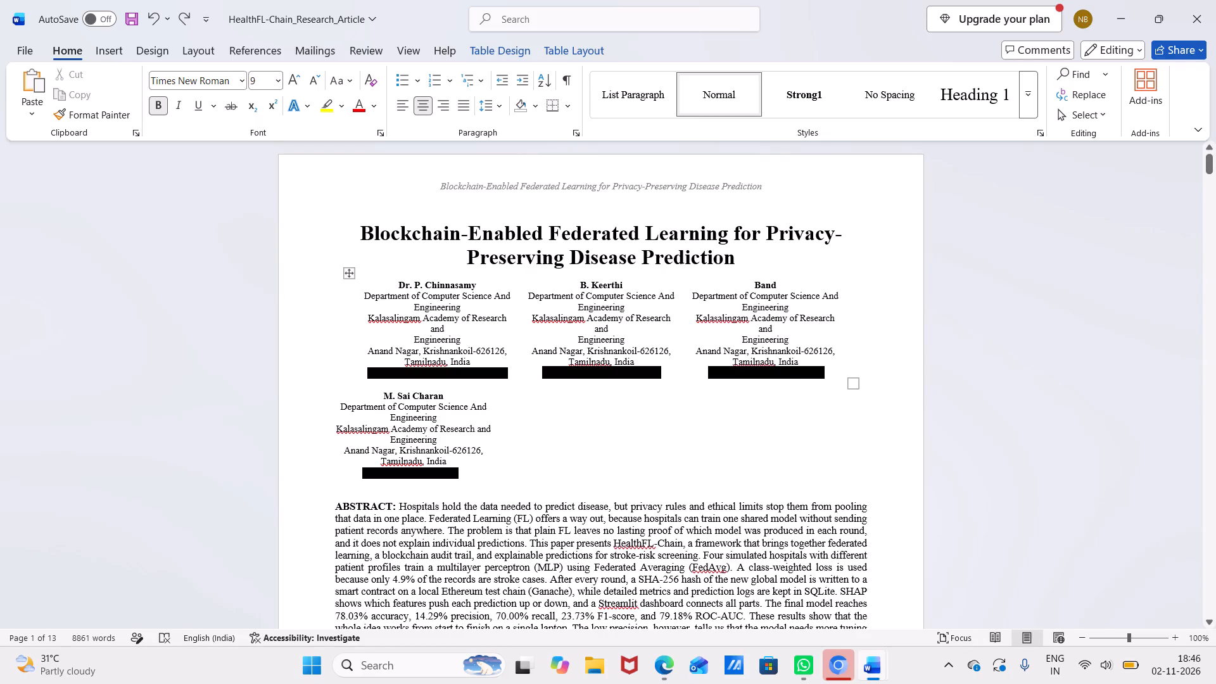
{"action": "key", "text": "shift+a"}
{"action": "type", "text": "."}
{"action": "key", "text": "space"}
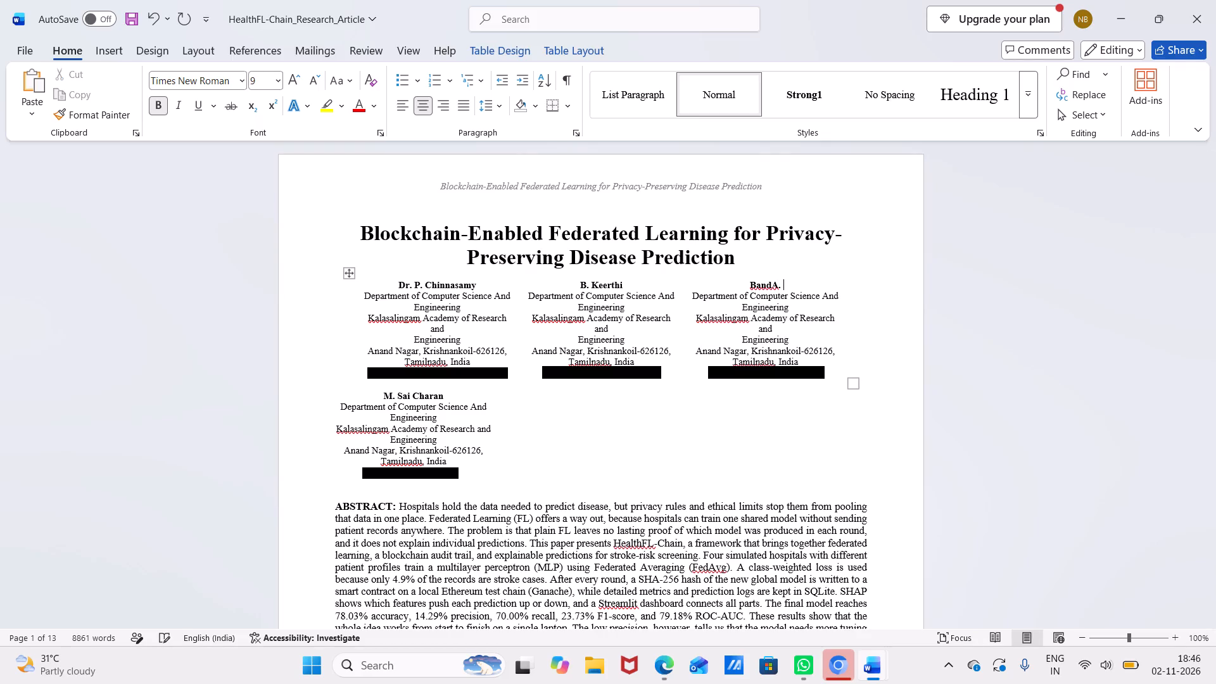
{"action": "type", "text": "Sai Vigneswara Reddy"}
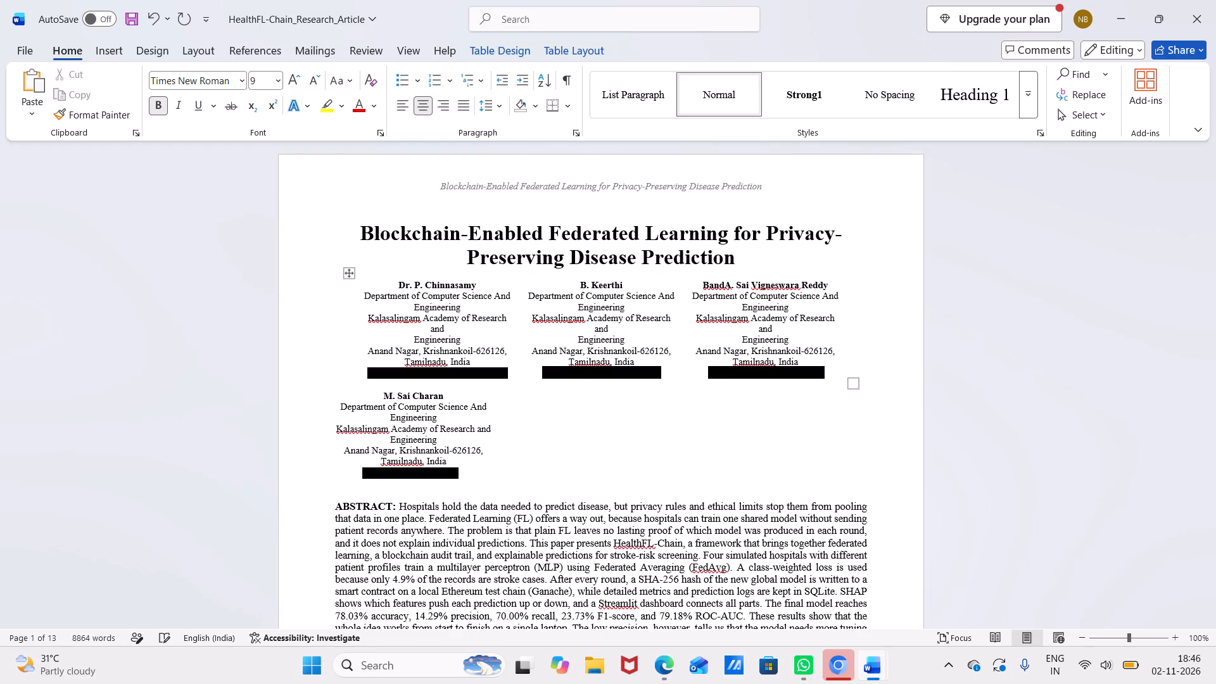
Delete the leftover letters of the old name in front of the third author's new initial.
{"action": "left_click", "coordinate": [721, 286]}
{"action": "key", "text": "Right"}
{"action": "key", "text": "BackSpace"}
{"action": "key", "text": "BackSpace"}
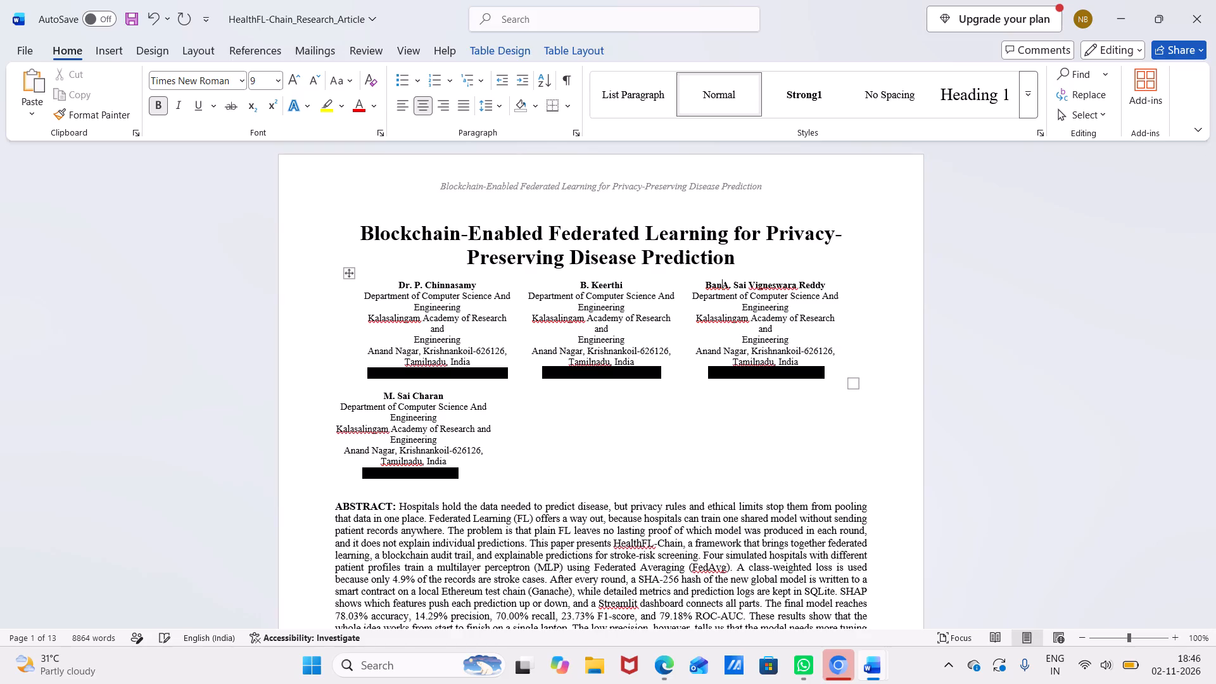
{"action": "key", "text": "BackSpace"}
{"action": "key", "text": "BackSpace"}
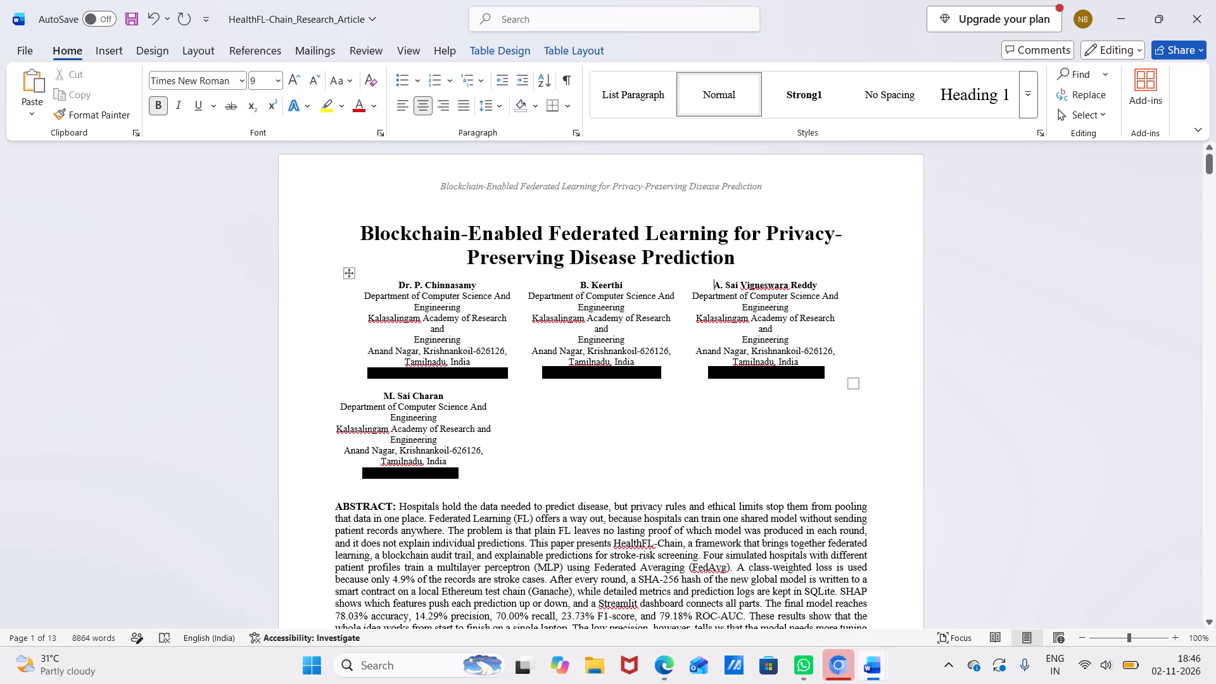
Place the text cursor in the e-mail address at the bottom of the third author's affiliation block.
{"action": "left_click", "coordinate": [820, 373]}
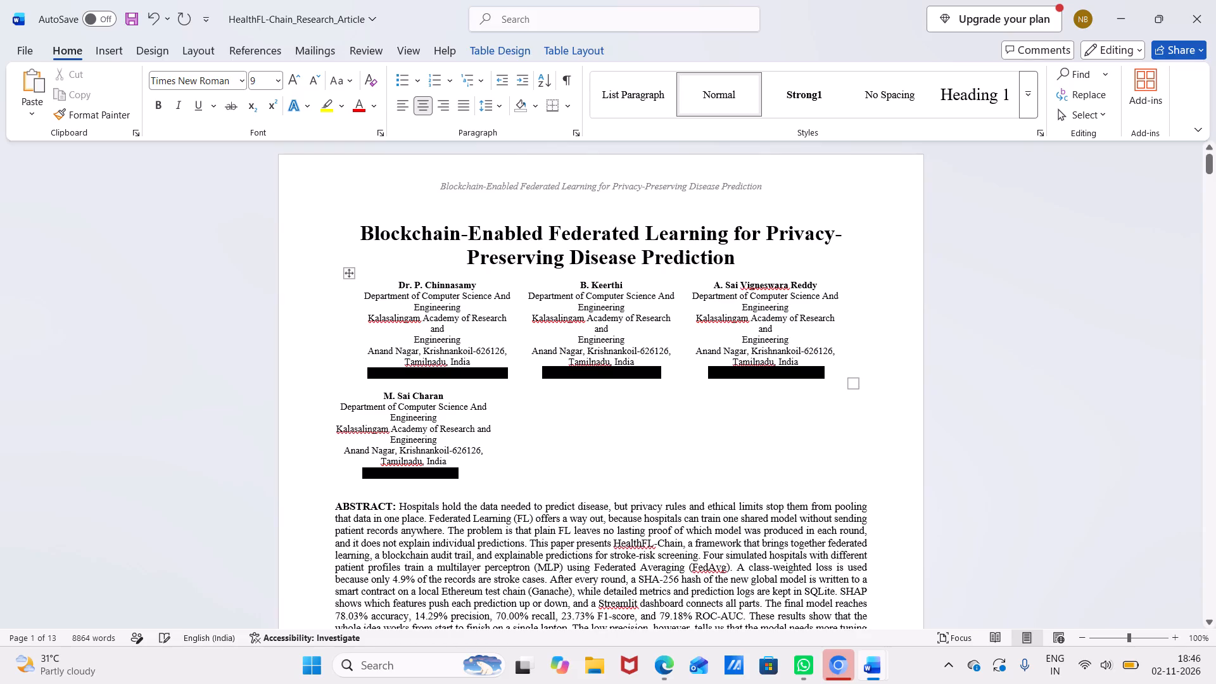
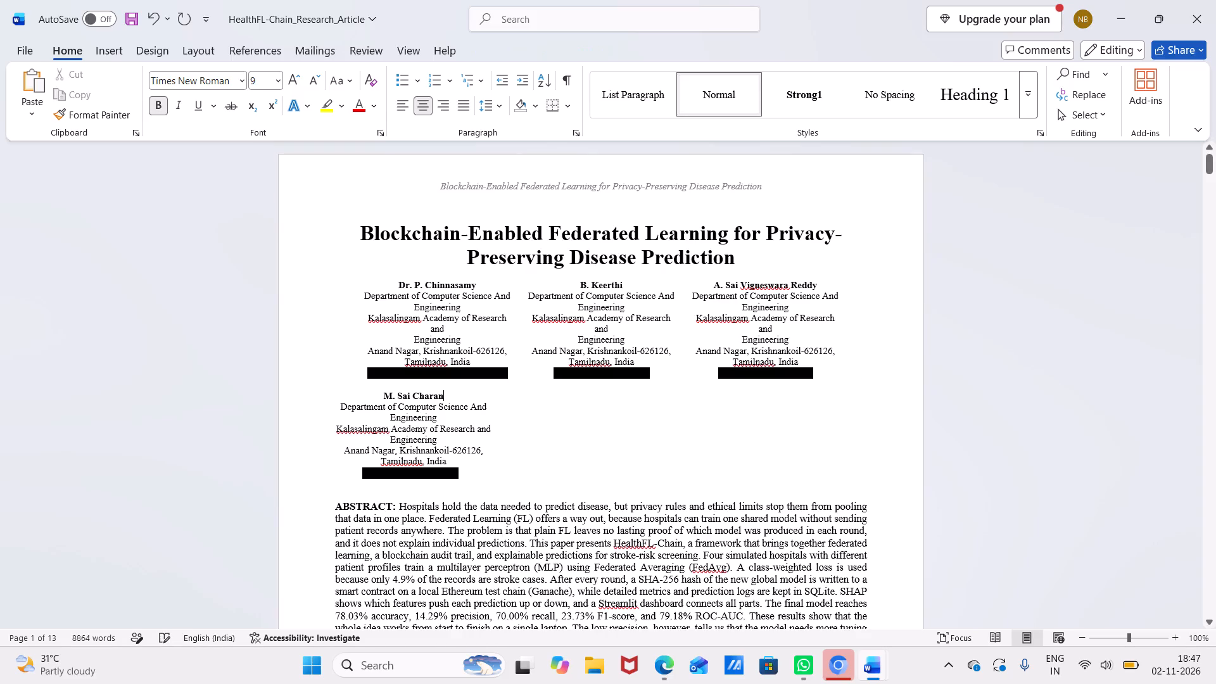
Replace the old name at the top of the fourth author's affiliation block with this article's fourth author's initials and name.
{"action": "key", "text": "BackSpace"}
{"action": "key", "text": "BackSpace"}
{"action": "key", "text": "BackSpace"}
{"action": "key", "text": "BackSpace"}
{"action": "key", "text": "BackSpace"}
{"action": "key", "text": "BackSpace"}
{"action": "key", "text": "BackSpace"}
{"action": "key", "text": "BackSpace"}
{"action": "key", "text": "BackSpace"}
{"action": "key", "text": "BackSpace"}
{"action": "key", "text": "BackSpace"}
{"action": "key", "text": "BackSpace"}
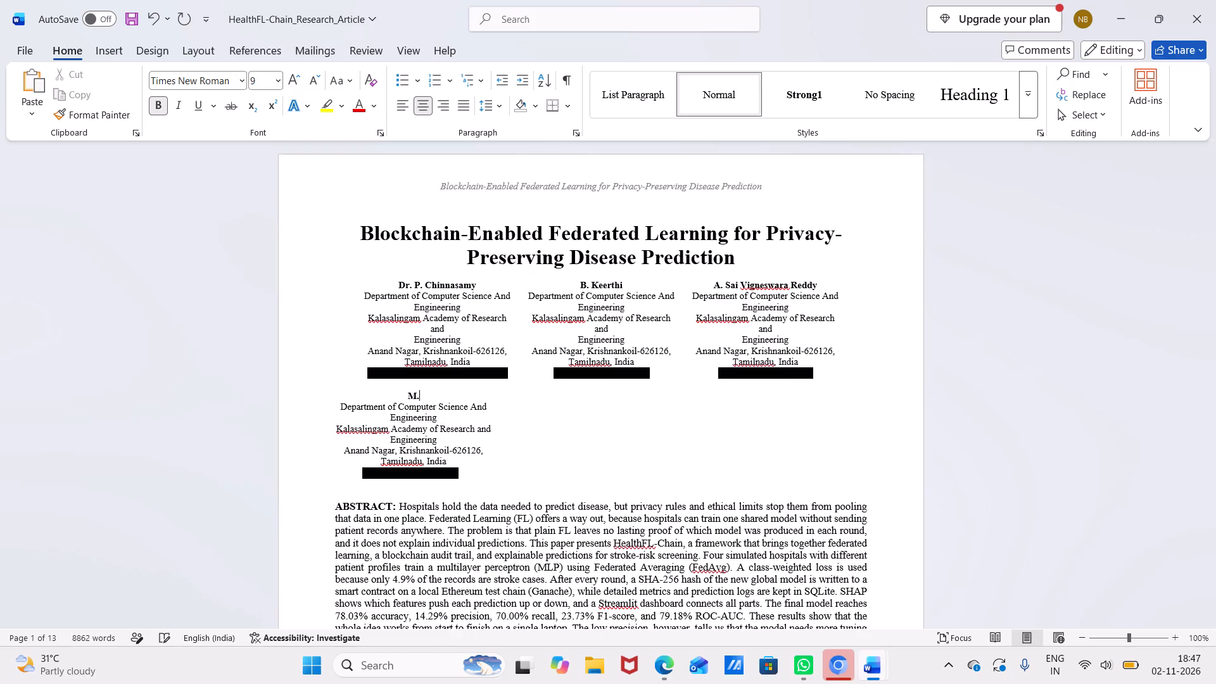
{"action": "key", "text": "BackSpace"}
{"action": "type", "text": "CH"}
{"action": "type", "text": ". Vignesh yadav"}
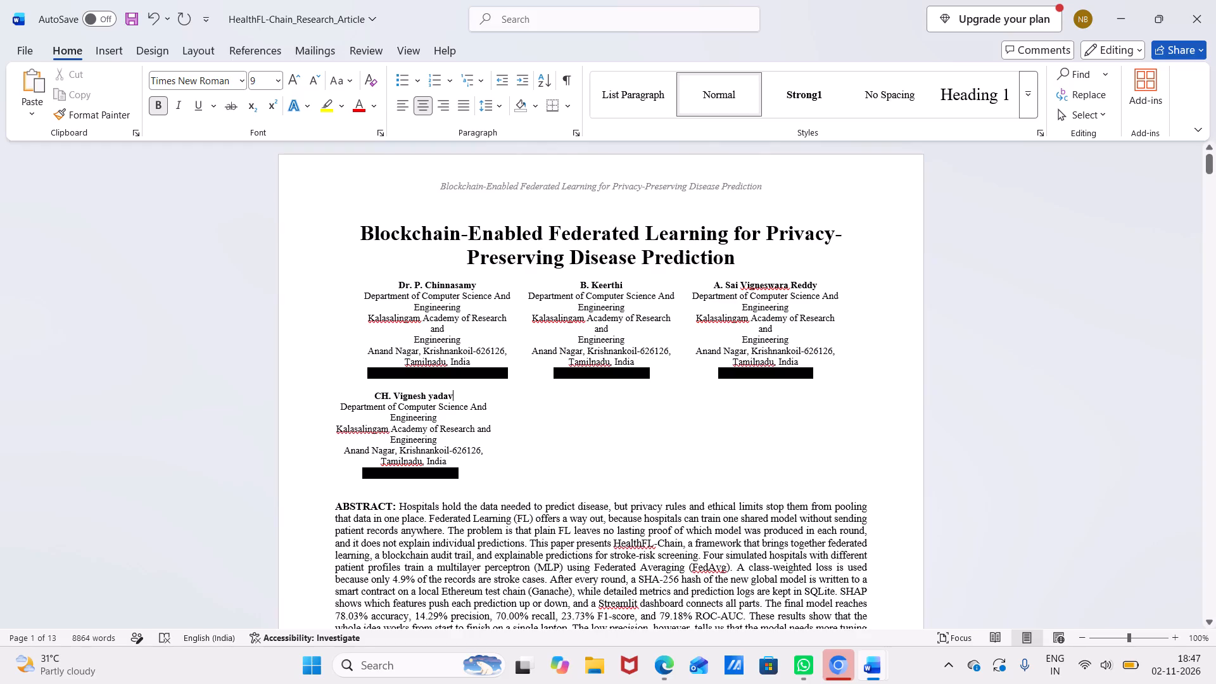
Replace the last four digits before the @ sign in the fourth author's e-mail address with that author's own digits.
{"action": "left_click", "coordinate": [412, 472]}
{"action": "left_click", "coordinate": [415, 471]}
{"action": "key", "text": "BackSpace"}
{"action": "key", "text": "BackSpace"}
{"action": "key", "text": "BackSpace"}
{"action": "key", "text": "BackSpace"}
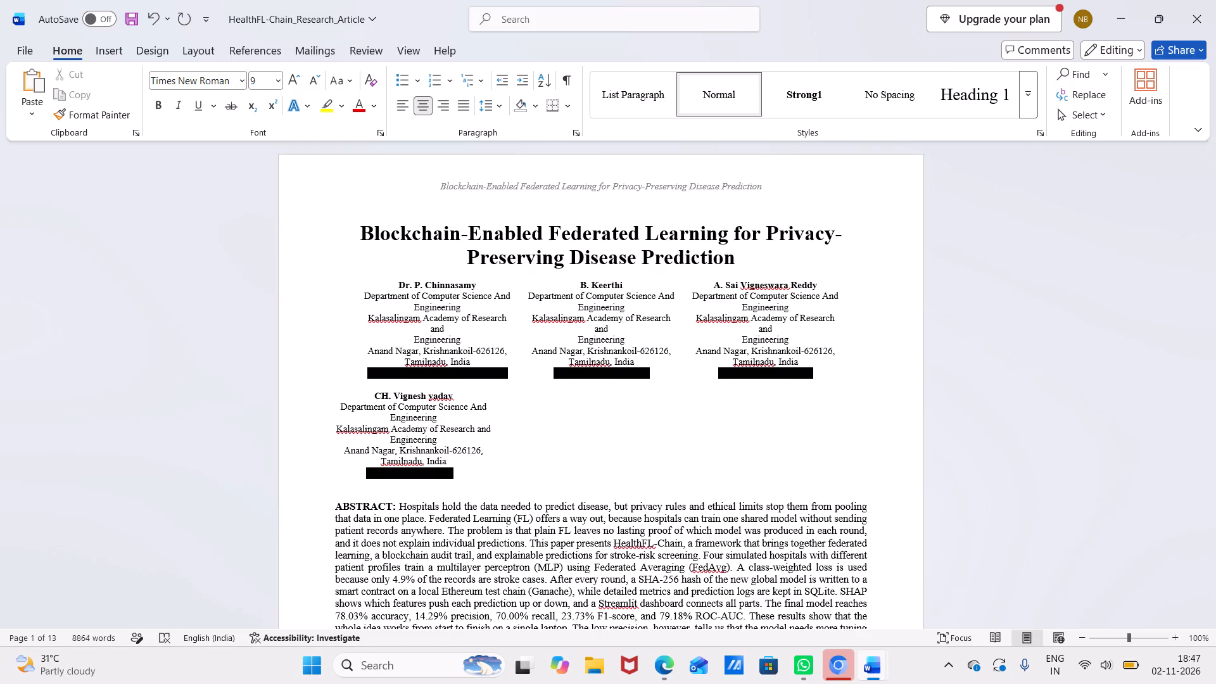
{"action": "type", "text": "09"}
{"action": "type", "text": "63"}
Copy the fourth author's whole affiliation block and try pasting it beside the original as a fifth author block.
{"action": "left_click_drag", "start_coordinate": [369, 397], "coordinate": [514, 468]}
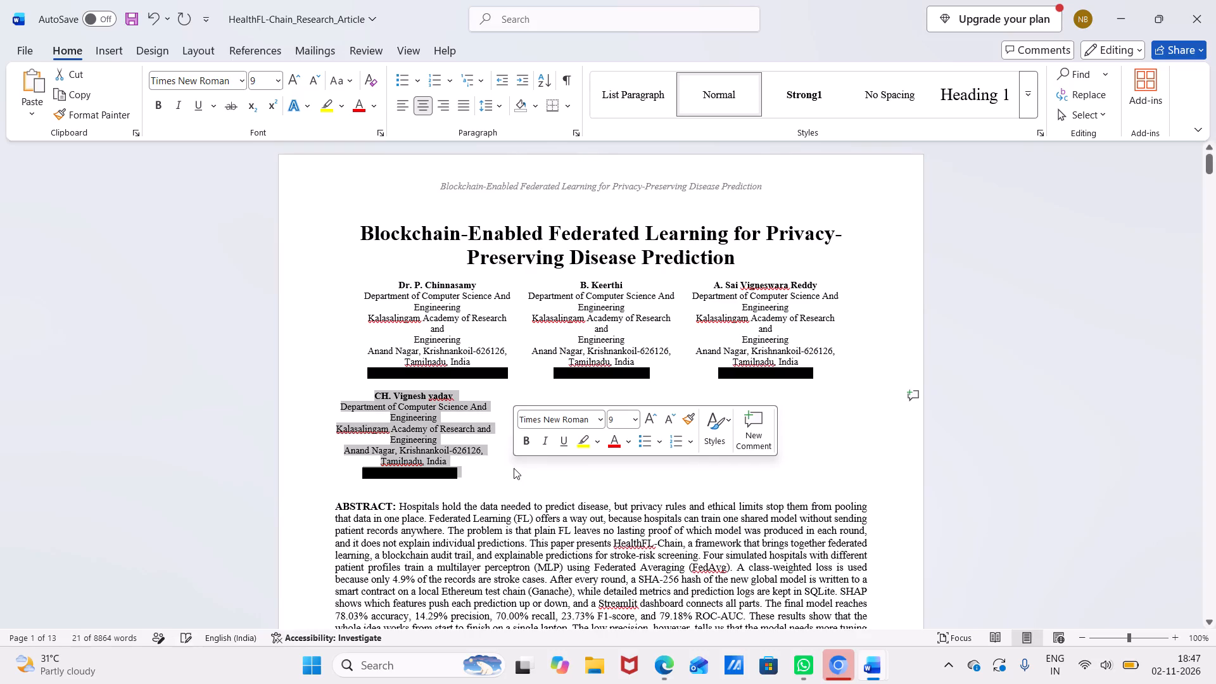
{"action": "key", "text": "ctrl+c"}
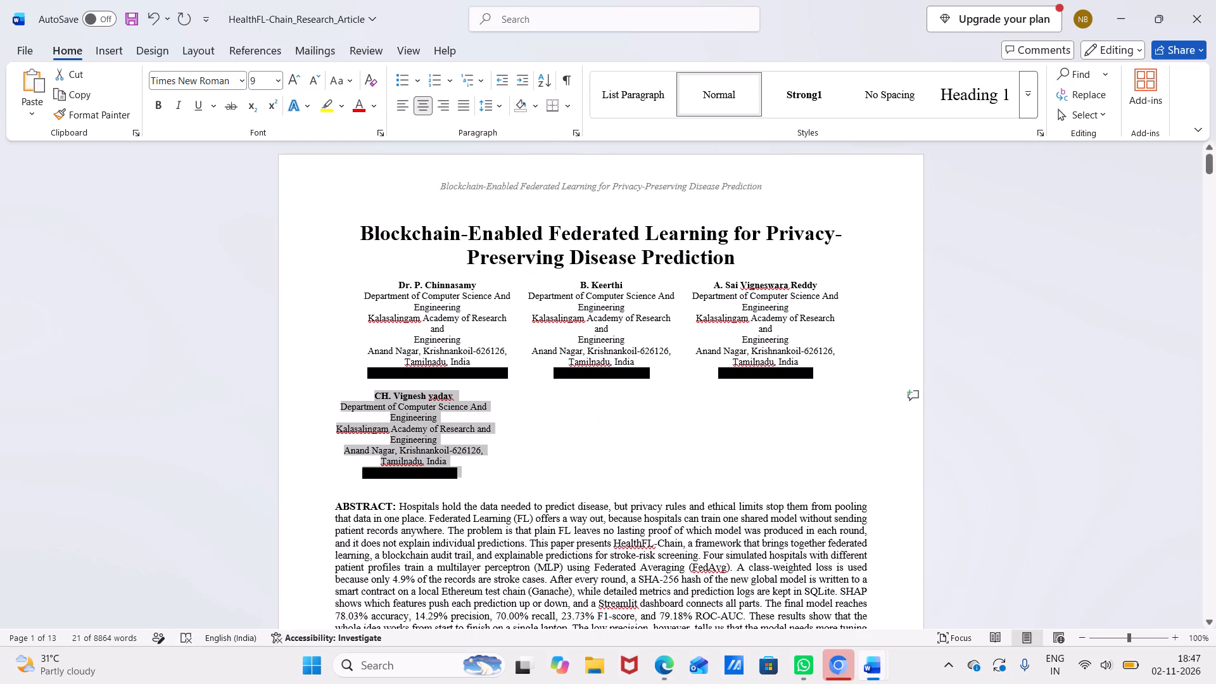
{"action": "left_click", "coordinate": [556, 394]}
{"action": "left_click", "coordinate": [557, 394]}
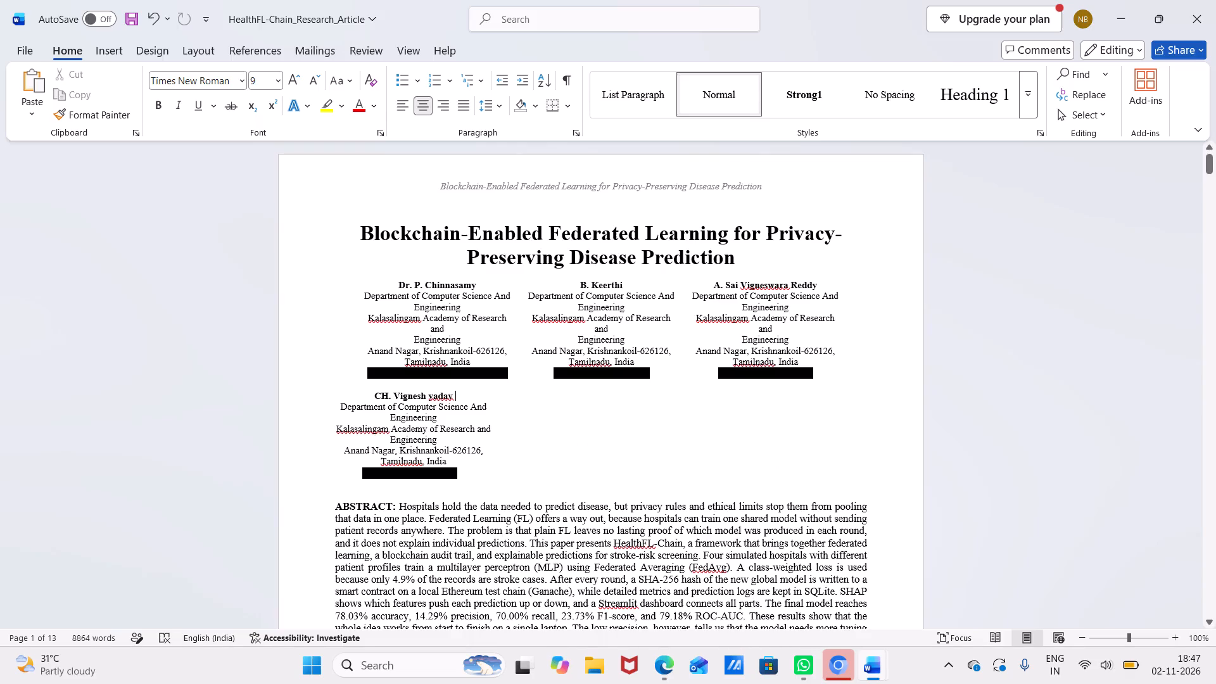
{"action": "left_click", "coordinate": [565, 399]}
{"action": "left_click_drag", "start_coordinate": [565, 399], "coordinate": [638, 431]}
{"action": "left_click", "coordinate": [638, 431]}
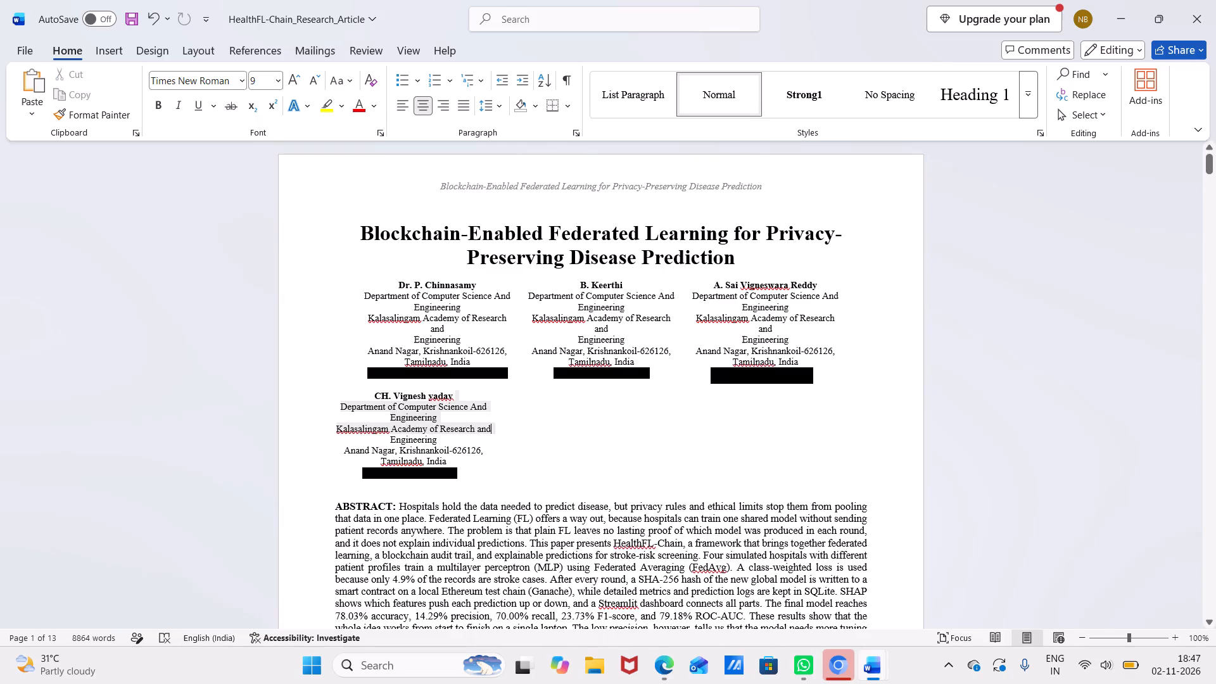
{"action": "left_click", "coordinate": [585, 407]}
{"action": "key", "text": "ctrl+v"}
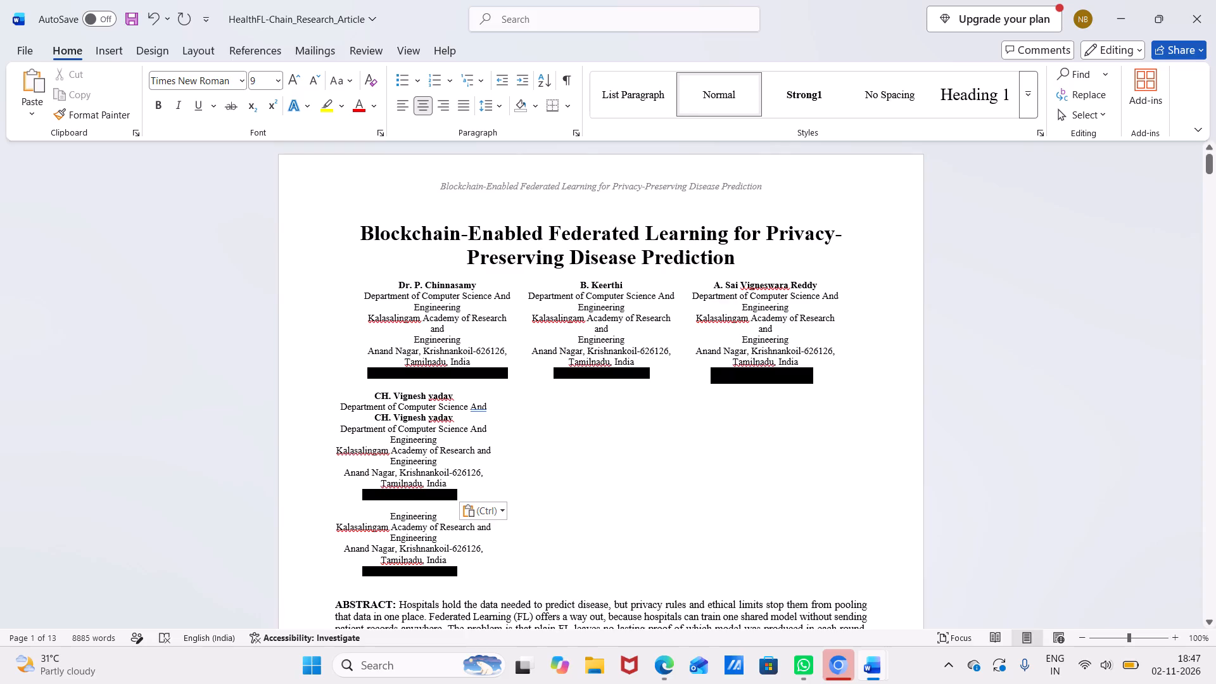
Delete the fourth author's affiliation block and its pasted duplicate from below the three-column author table.
{"action": "left_click_drag", "start_coordinate": [350, 508], "coordinate": [515, 570]}
{"action": "key", "text": "BackSpace"}
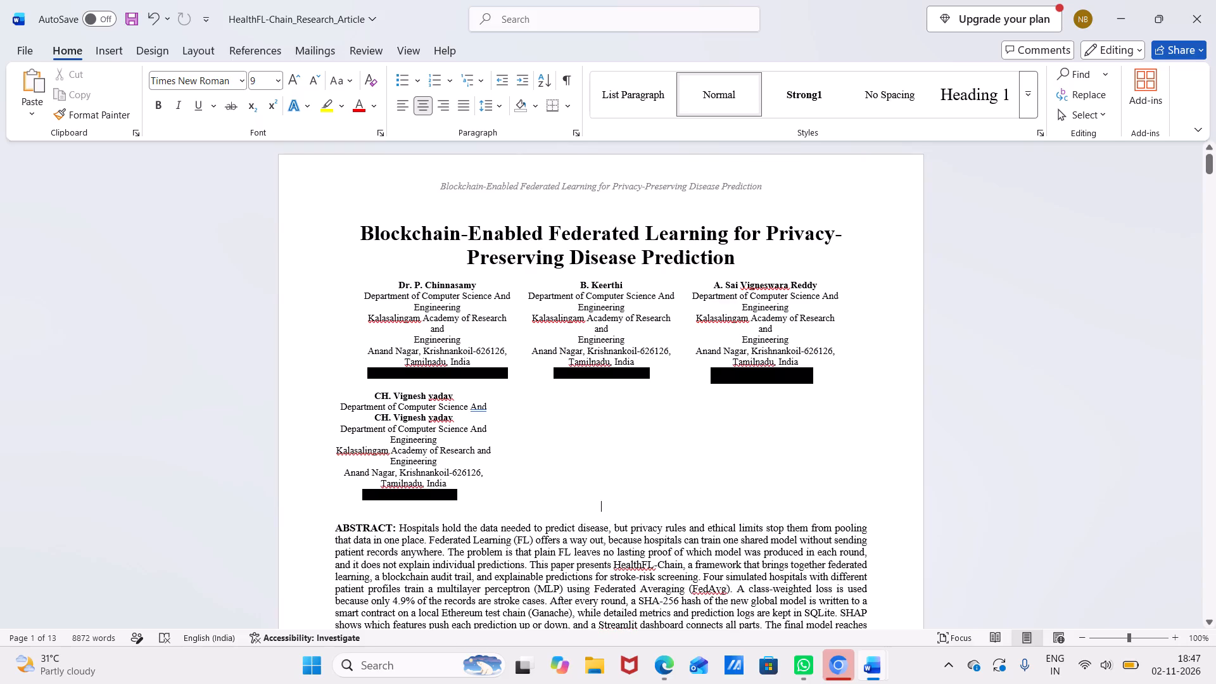
{"action": "left_click_drag", "start_coordinate": [370, 393], "coordinate": [521, 504]}
{"action": "key", "text": "BackSpace"}
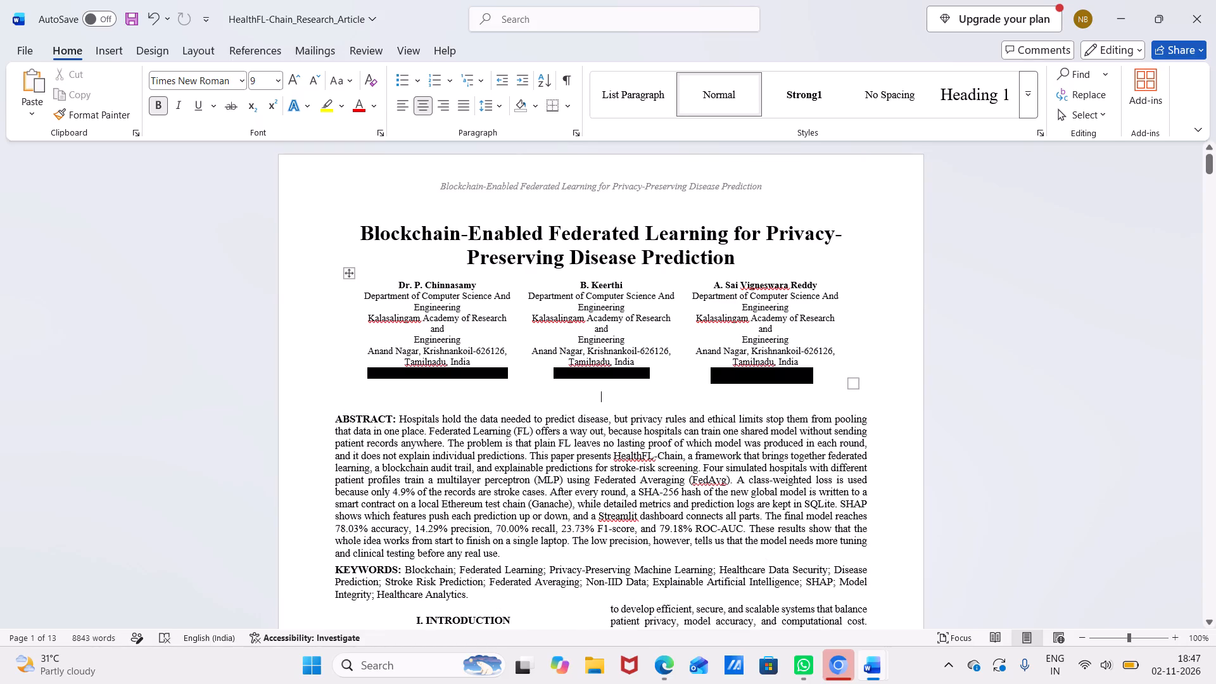
Copy the three-column author table below the article title.
{"action": "left_click_drag", "start_coordinate": [717, 284], "coordinate": [821, 385]}
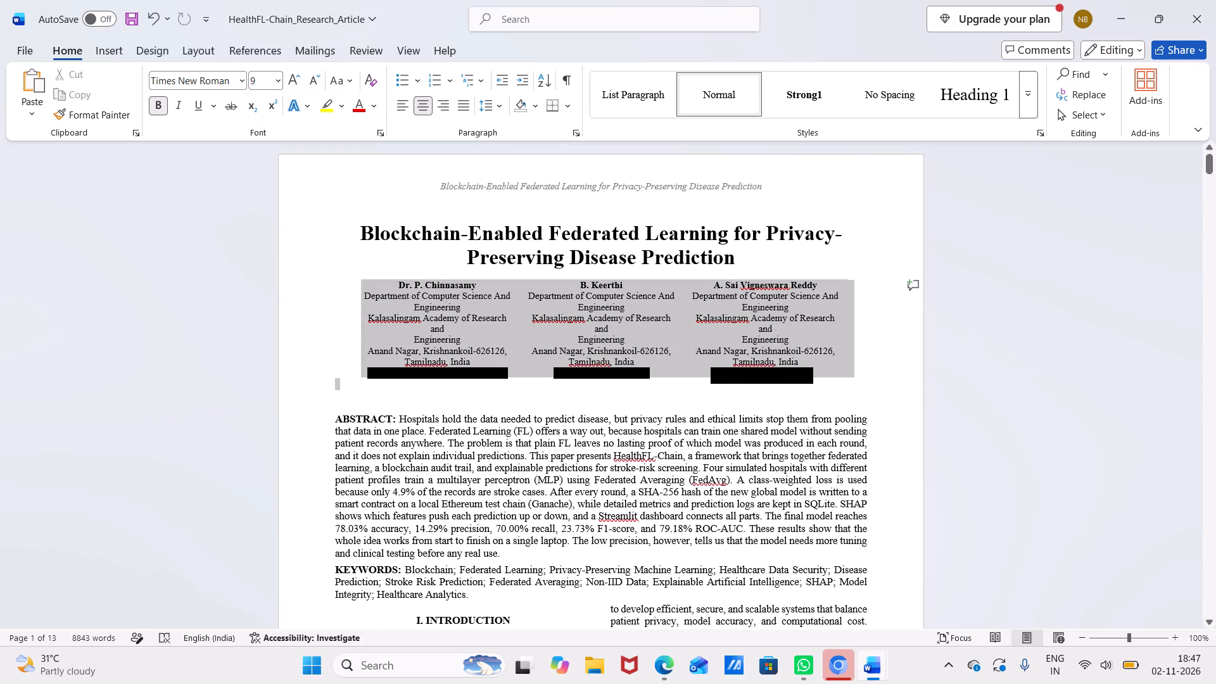
{"action": "left_click_drag", "start_coordinate": [821, 385], "coordinate": [832, 391]}
{"action": "key", "text": "ctrl+c"}
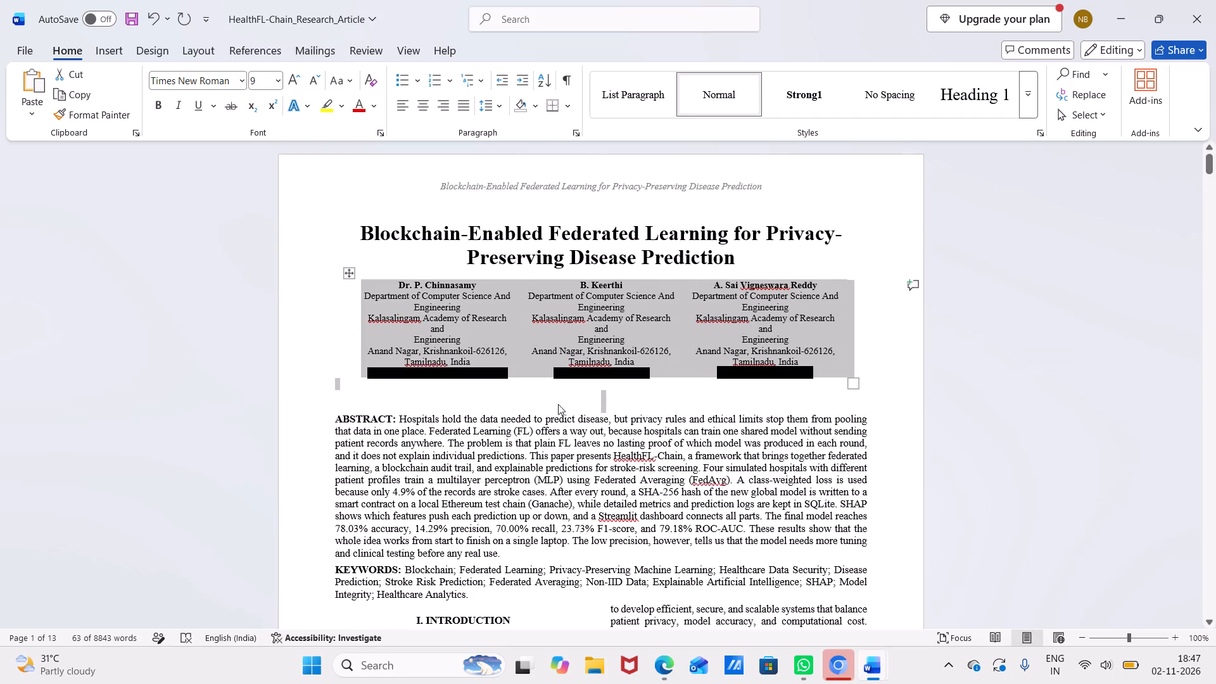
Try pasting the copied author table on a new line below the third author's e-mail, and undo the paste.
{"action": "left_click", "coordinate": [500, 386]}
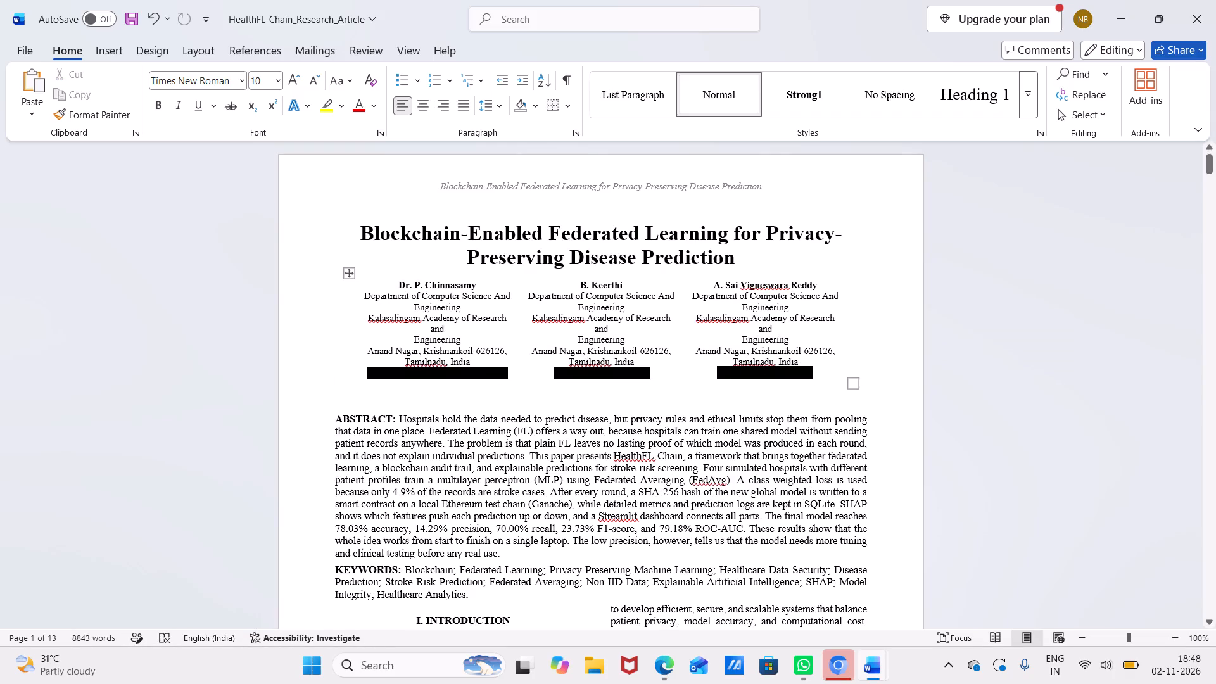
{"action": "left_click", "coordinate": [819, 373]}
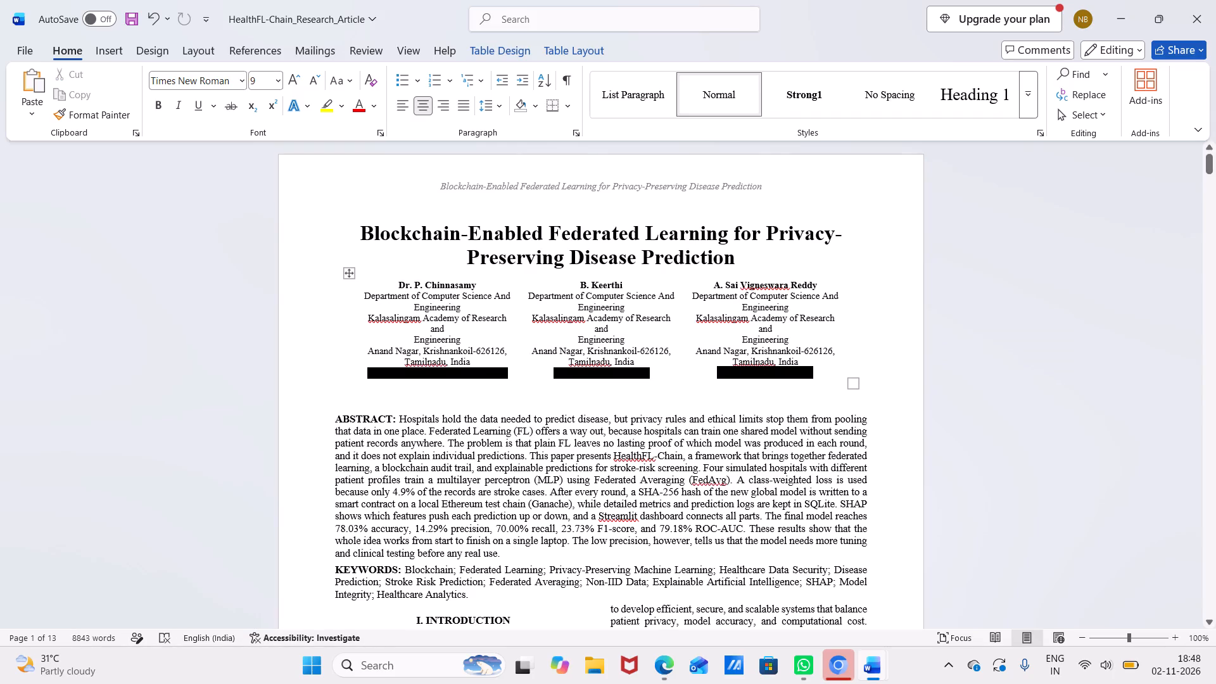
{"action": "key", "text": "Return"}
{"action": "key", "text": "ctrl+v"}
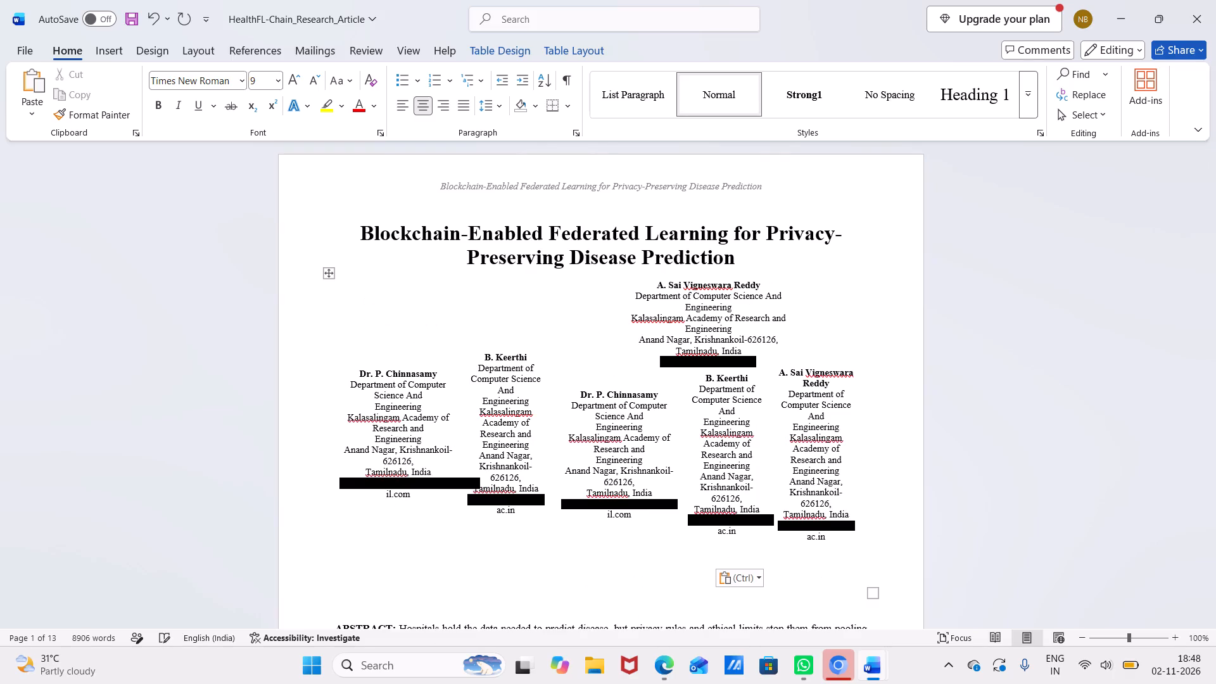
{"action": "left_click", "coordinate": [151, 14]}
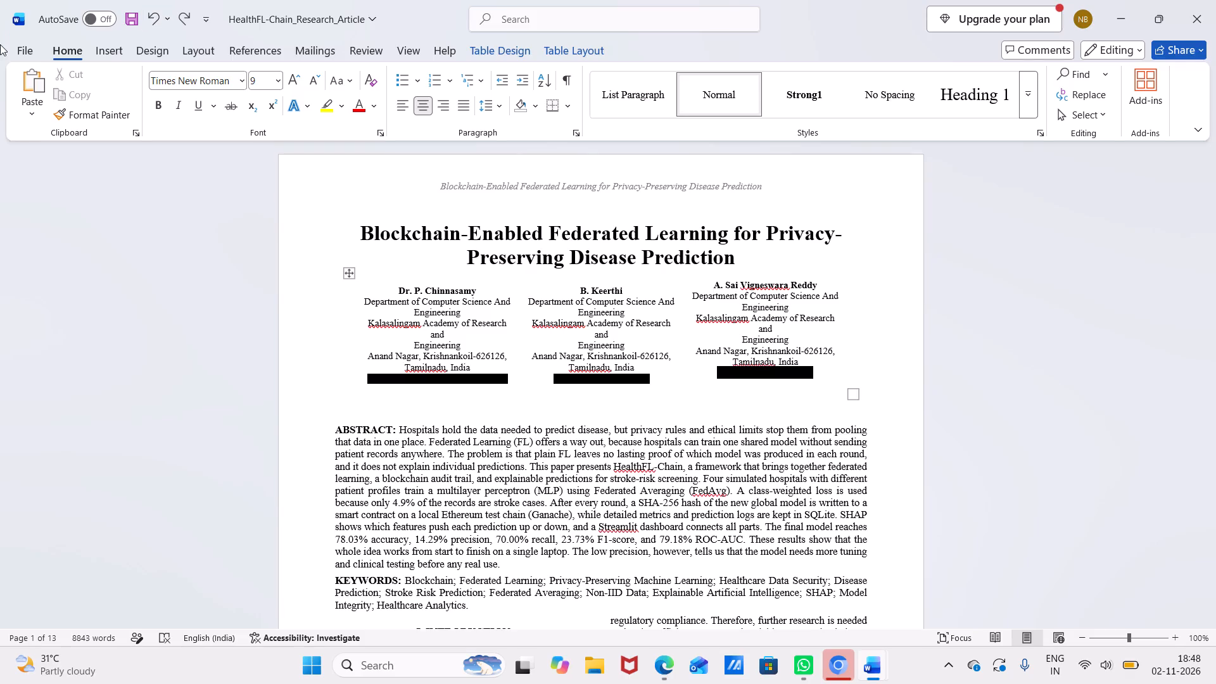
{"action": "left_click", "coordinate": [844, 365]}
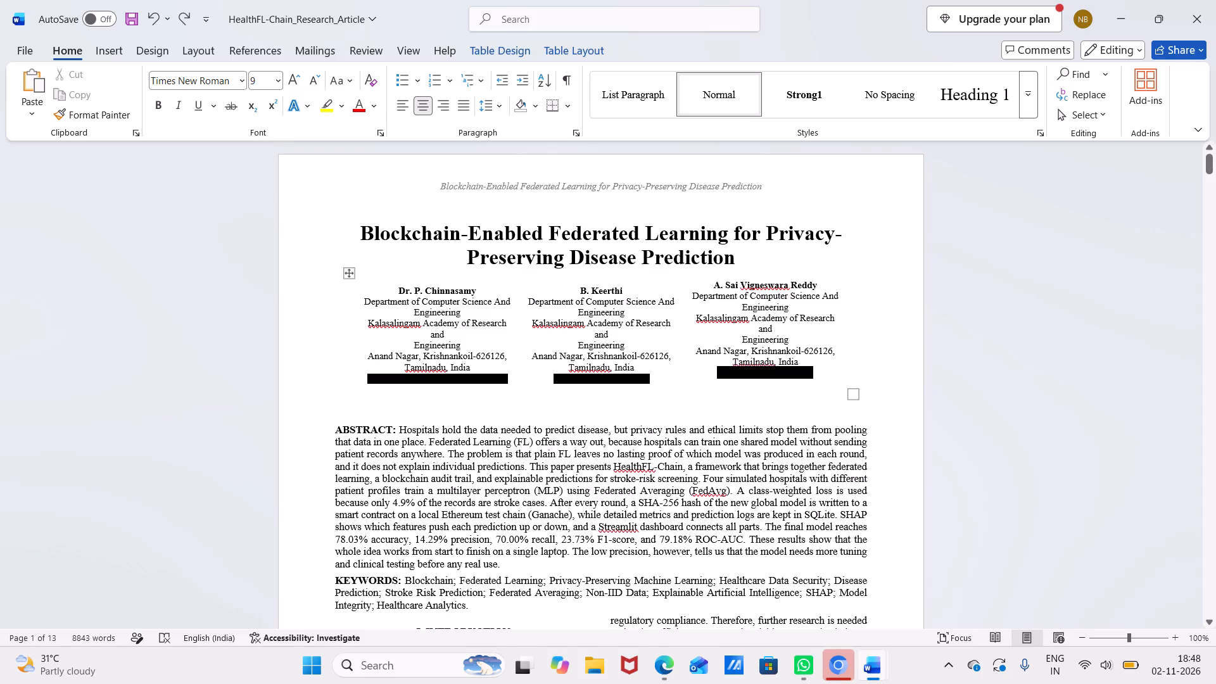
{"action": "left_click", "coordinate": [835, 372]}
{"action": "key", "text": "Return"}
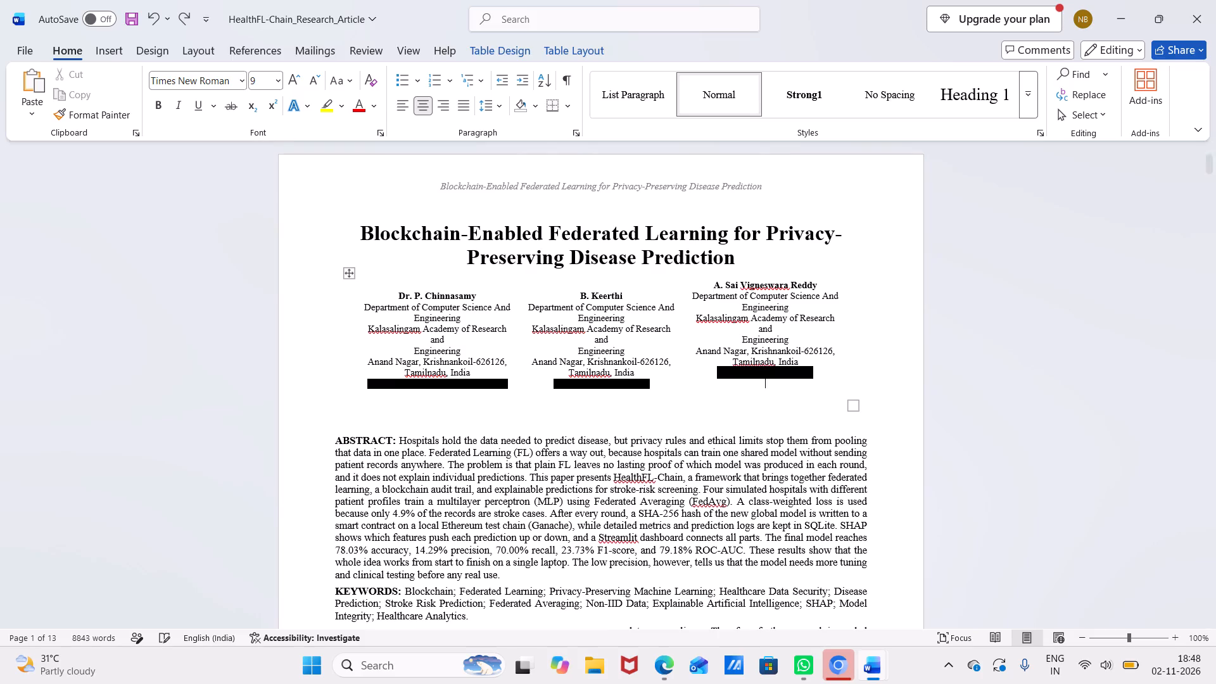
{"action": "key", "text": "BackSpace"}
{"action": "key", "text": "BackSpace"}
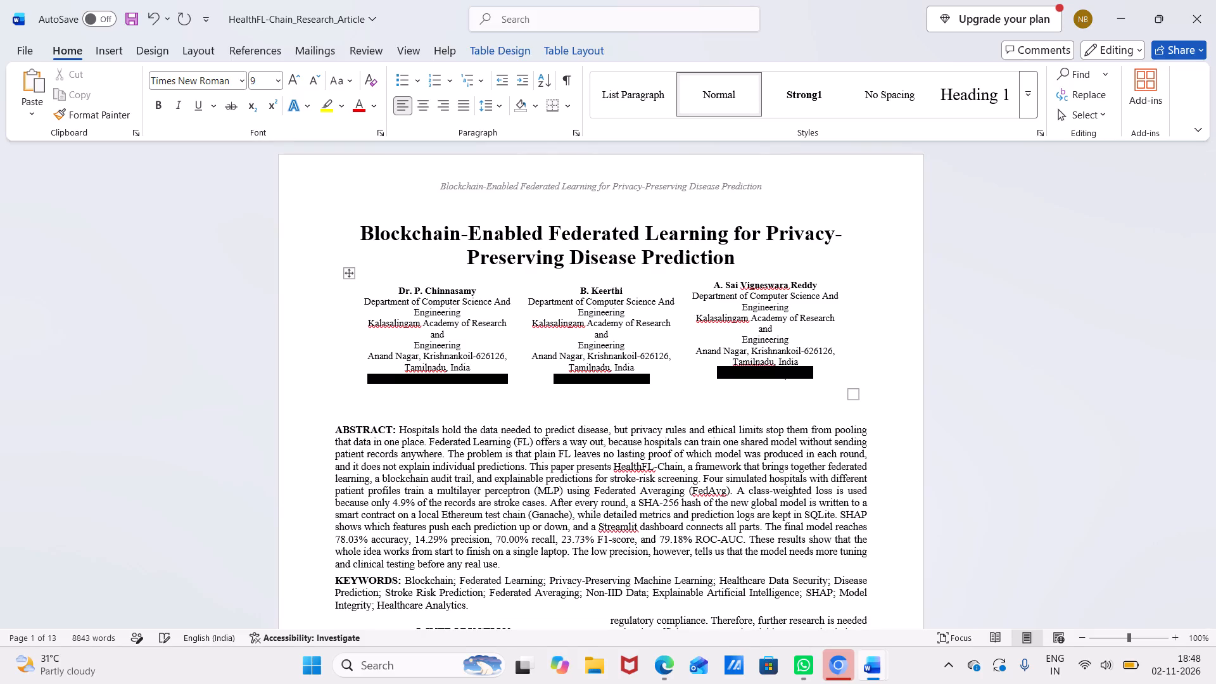
Paste the copied author table directly below the existing one as a second row of three author blocks.
{"action": "left_click", "coordinate": [376, 395]}
{"action": "key", "text": "ctrl+v"}
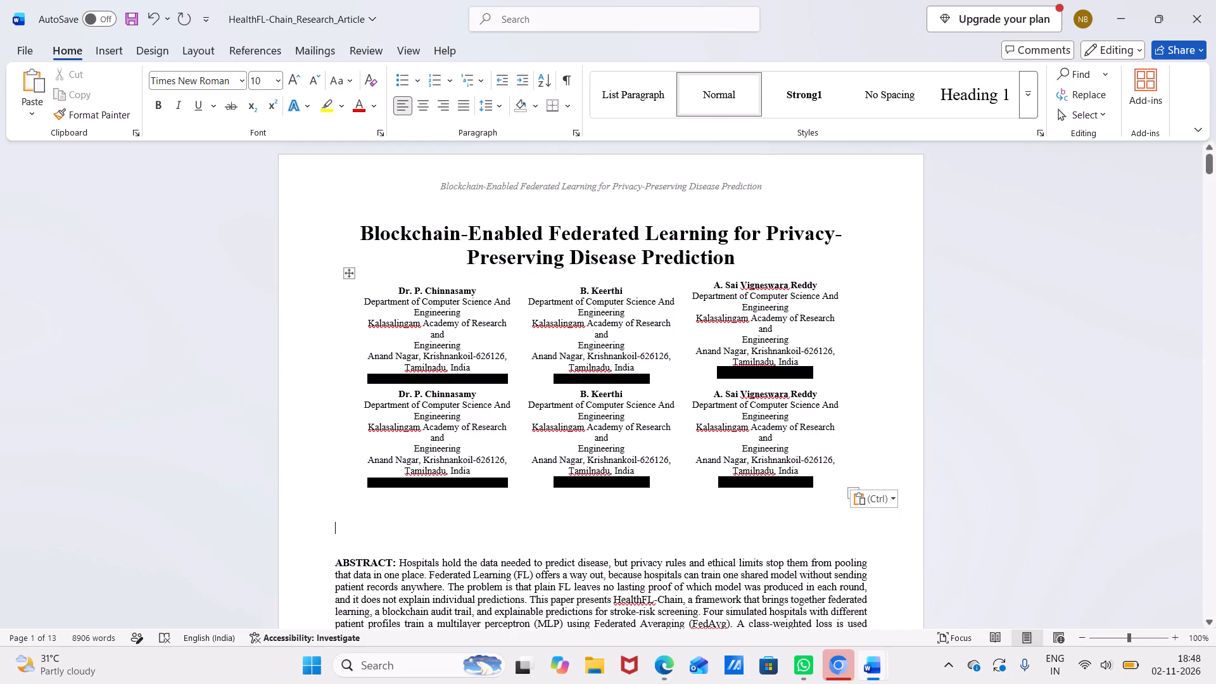
Replace the name in the first block of the second author row with the fourth author's initials and name.
{"action": "left_click", "coordinate": [482, 393]}
{"action": "key", "text": "BackSpace"}
{"action": "key", "text": "BackSpace"}
{"action": "key", "text": "BackSpace"}
{"action": "key", "text": "BackSpace"}
{"action": "key", "text": "BackSpace"}
{"action": "key", "text": "BackSpace"}
{"action": "key", "text": "BackSpace"}
{"action": "key", "text": "BackSpace"}
{"action": "key", "text": "BackSpace"}
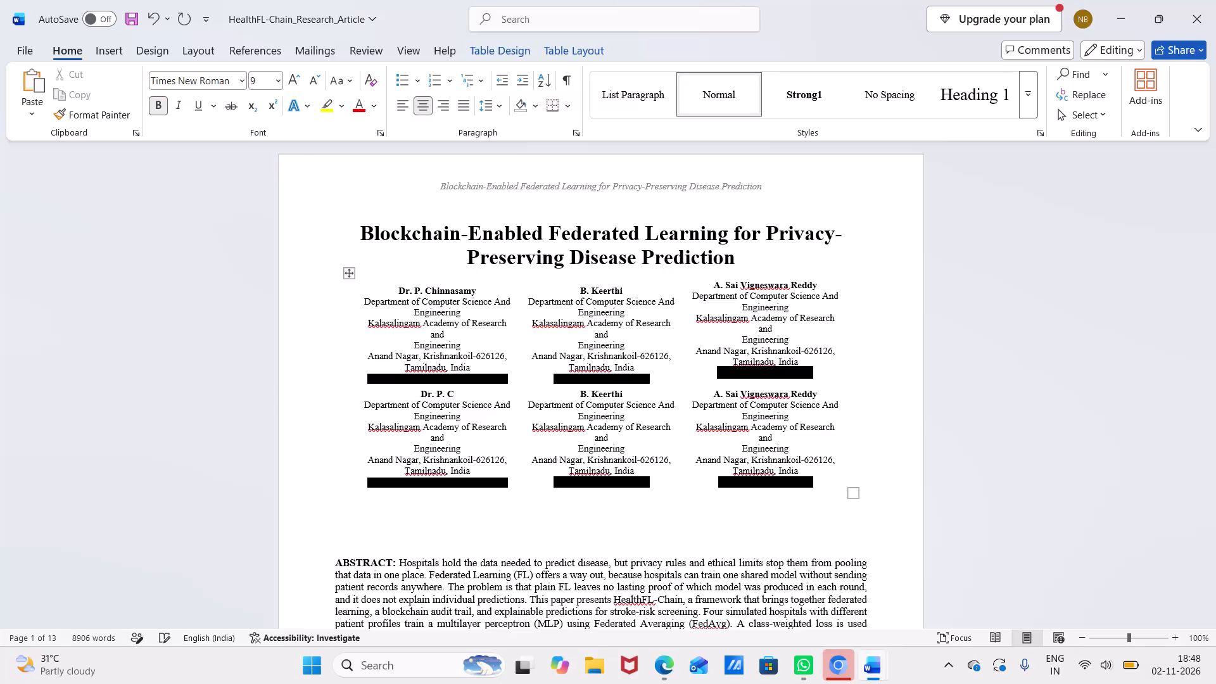
{"action": "key", "text": "BackSpace"}
{"action": "key", "text": "BackSpace"}
{"action": "key", "text": "BackSpace"}
{"action": "key", "text": "BackSpace"}
{"action": "key", "text": "BackSpace"}
{"action": "key", "text": "BackSpace"}
{"action": "key", "text": "BackSpace"}
{"action": "key", "text": "BackSpace"}
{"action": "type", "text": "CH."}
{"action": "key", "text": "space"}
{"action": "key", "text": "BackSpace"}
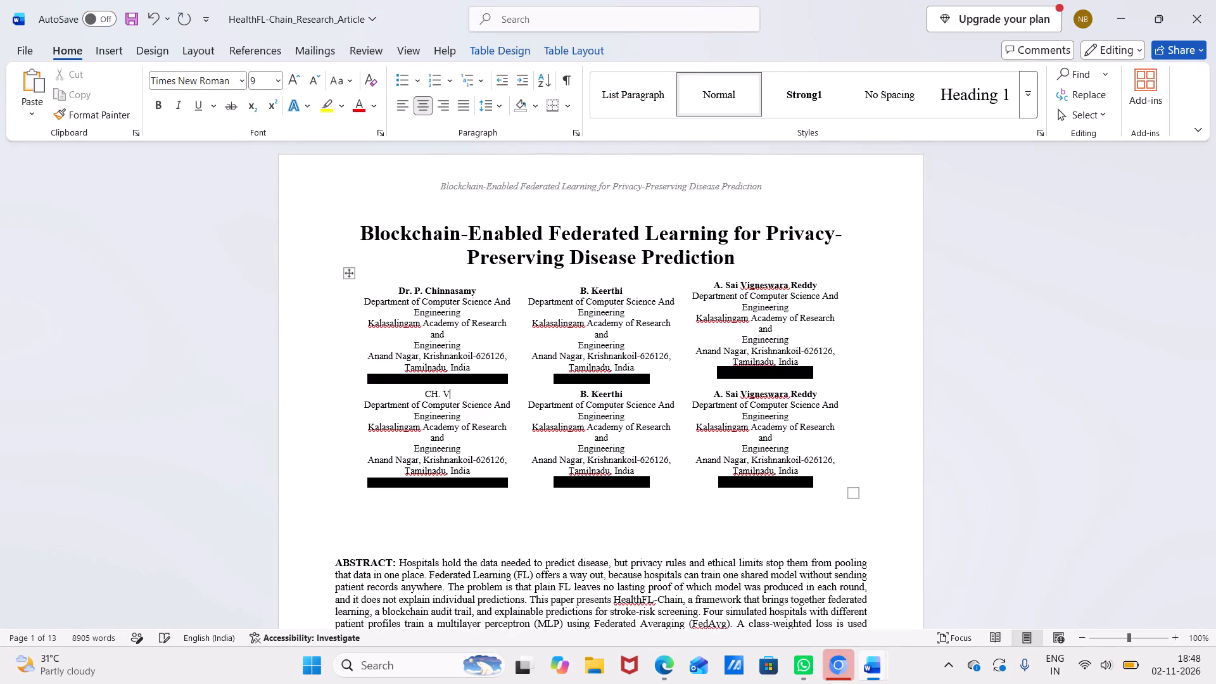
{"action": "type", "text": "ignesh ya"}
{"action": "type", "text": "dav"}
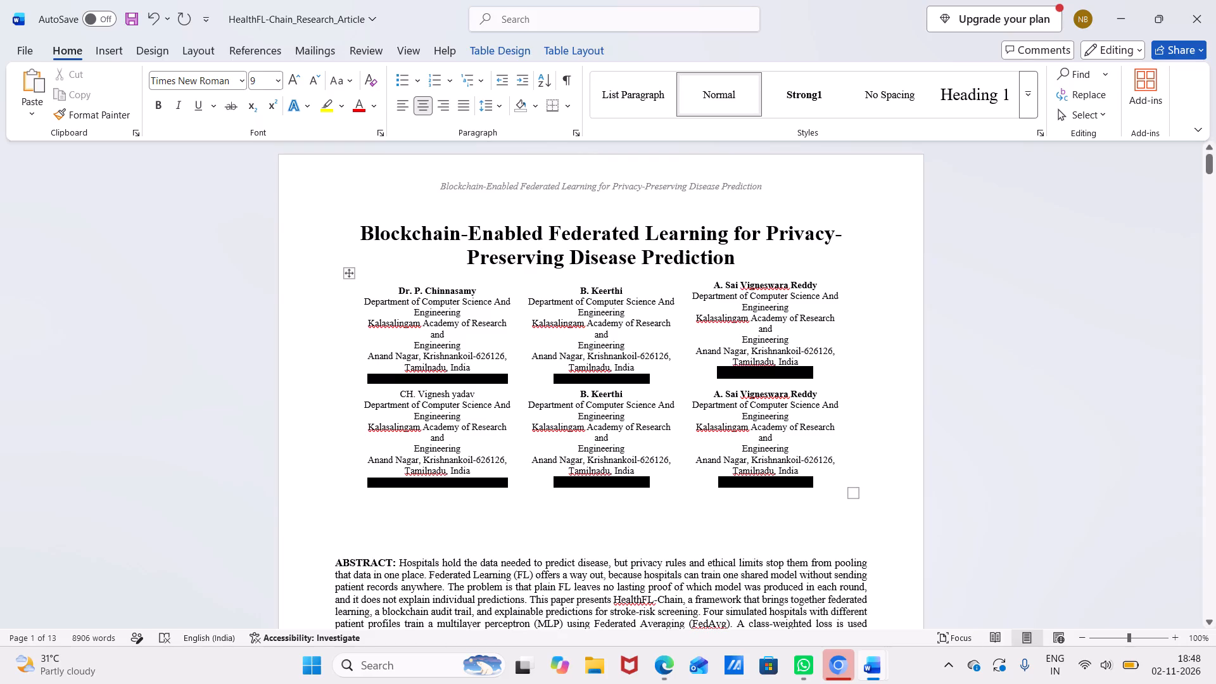
Make the fourth author's name in the second author row bold.
{"action": "left_click_drag", "start_coordinate": [396, 393], "coordinate": [481, 391]}
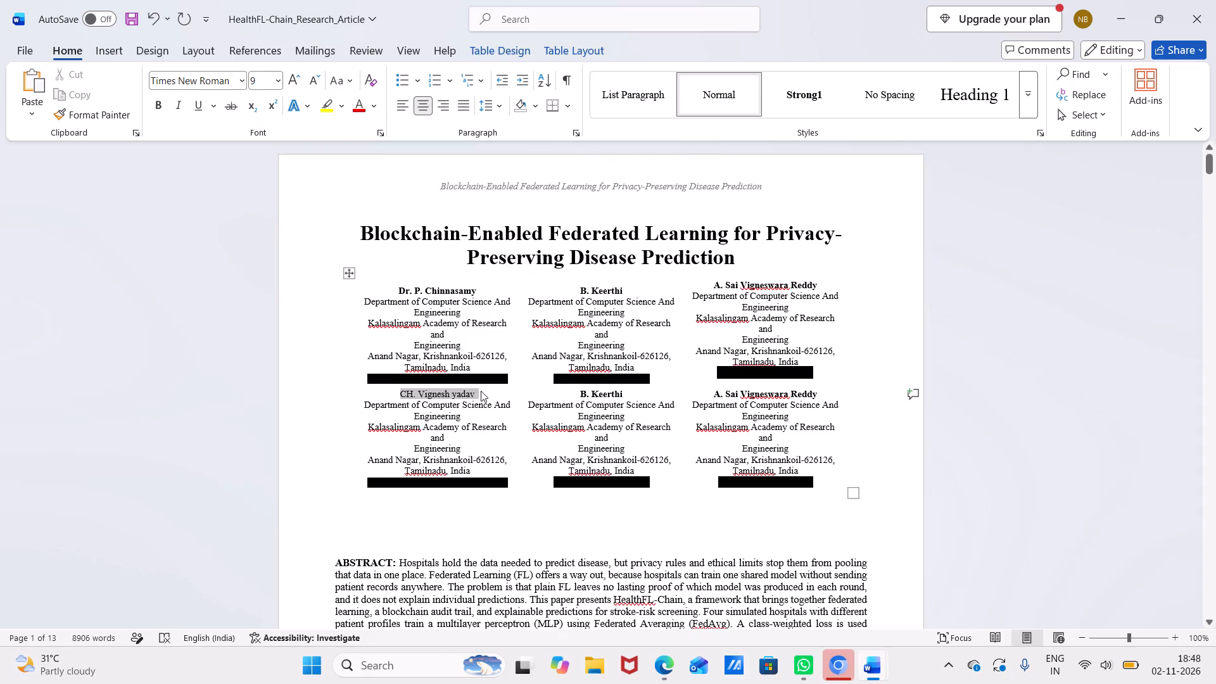
{"action": "left_click", "coordinate": [494, 365]}
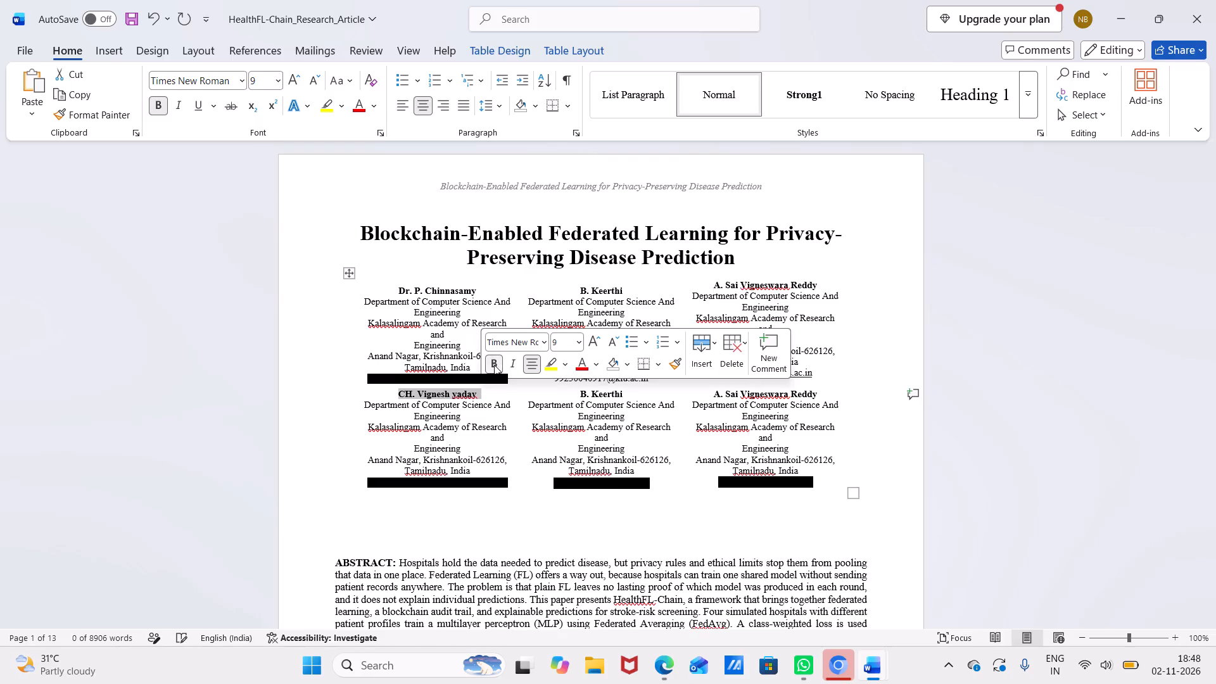
Place the text cursor at the end of the e-mail address in the fourth author's block.
{"action": "left_click", "coordinate": [506, 481]}
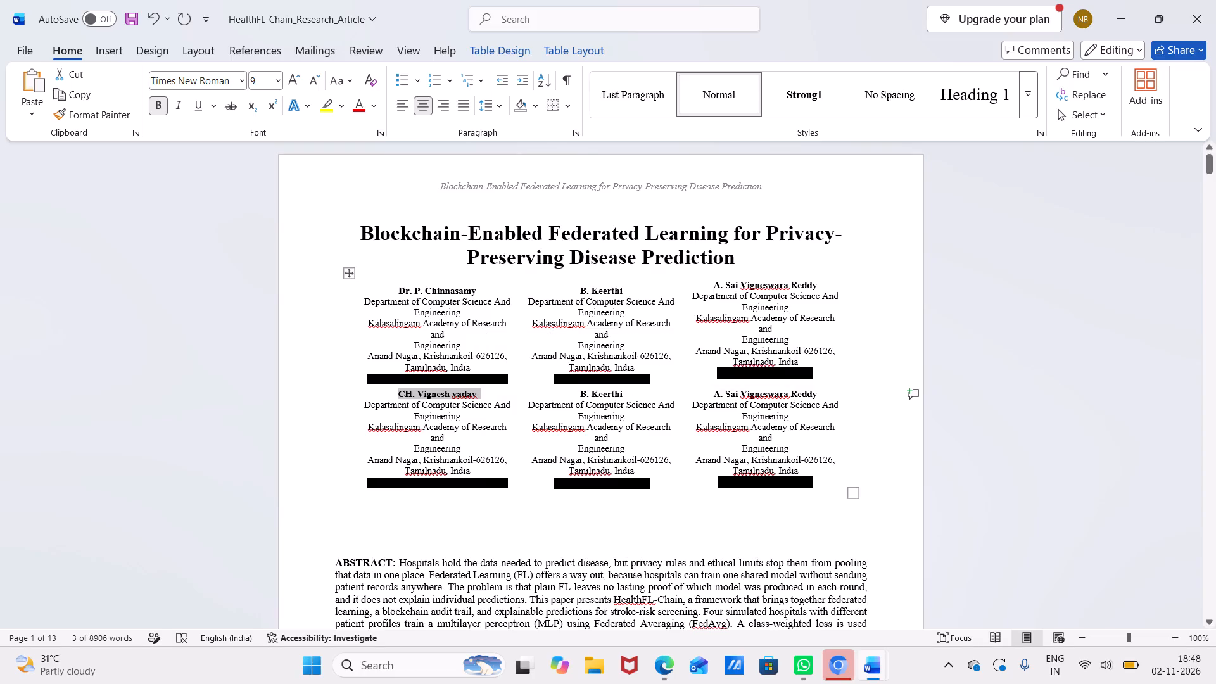
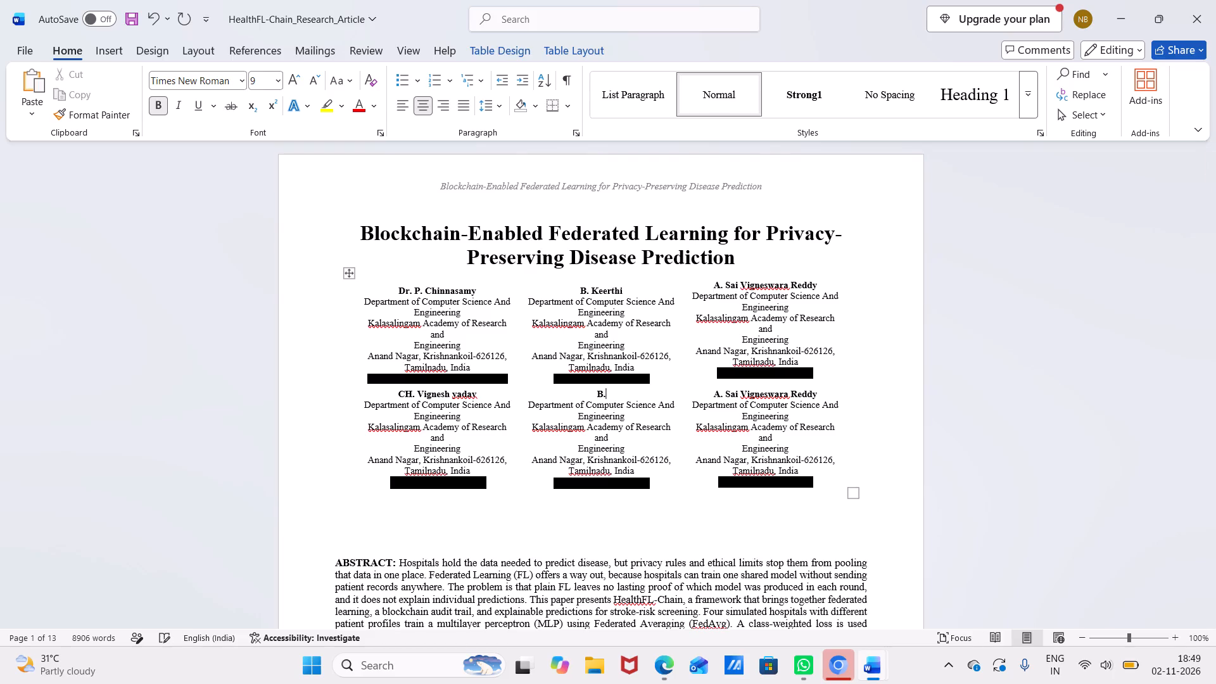
Replace the name in the middle block of the second author row with the fifth author's initial and name.
{"action": "key", "text": "BackSpace"}
{"action": "key", "text": "BackSpace"}
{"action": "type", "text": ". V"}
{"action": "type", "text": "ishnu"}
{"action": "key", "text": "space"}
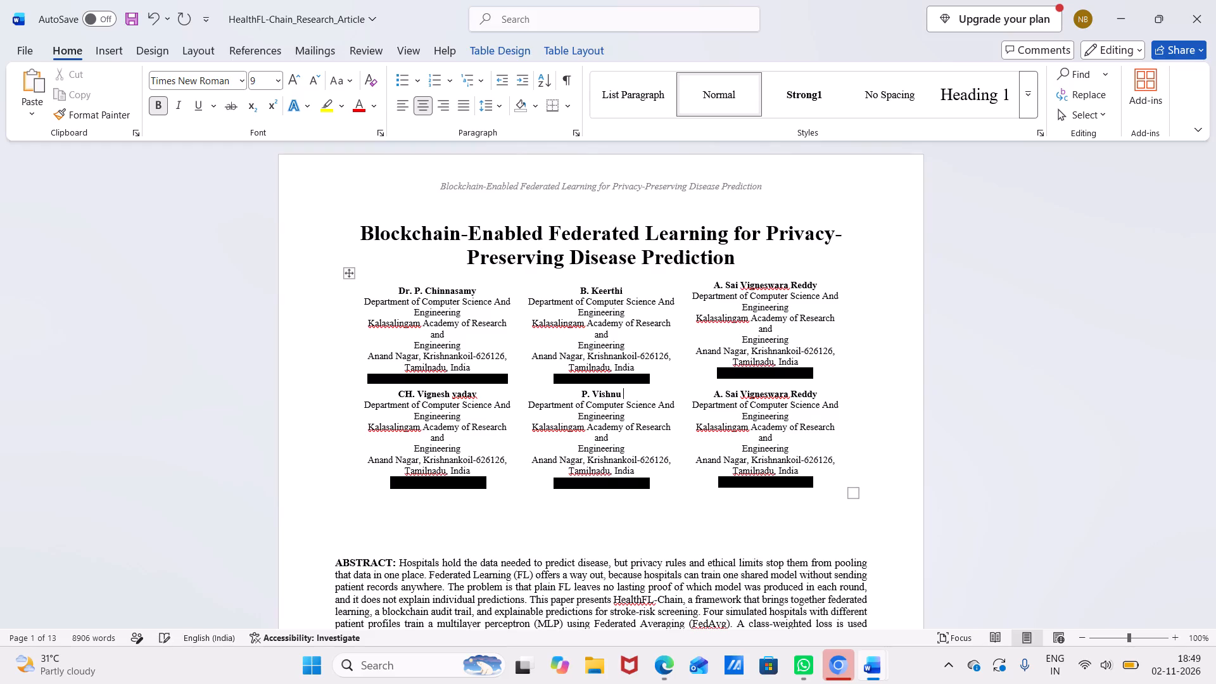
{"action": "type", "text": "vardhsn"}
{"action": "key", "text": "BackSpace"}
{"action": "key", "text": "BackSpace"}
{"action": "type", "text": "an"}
Replace the four characters before the text cursor in the fifth author's e-mail address with that author's own digits.
{"action": "left_click", "coordinate": [606, 479]}
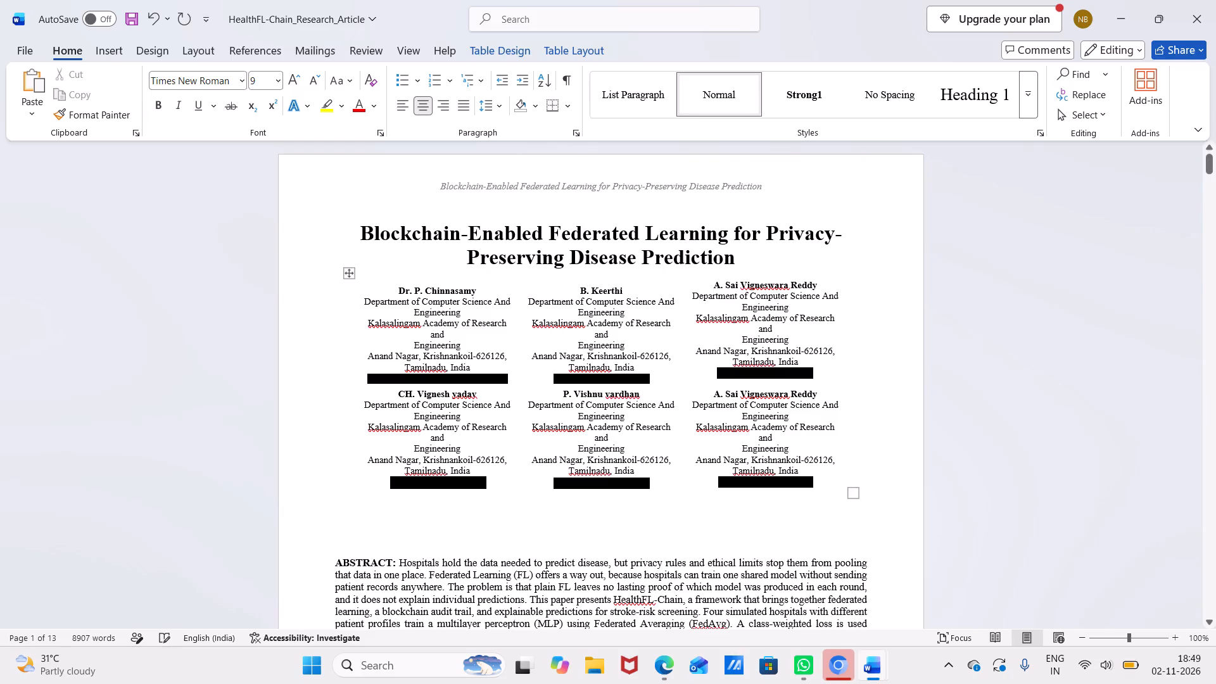
{"action": "key", "text": "BackSpace"}
{"action": "key", "text": "BackSpace"}
{"action": "key", "text": "BackSpace"}
{"action": "key", "text": "BackSpace"}
{"action": "type", "text": "1036"}
Delete the duplicated third author's name, affiliation and e-mail from the last block of the second author row.
{"action": "left_click_drag", "start_coordinate": [714, 392], "coordinate": [821, 478]}
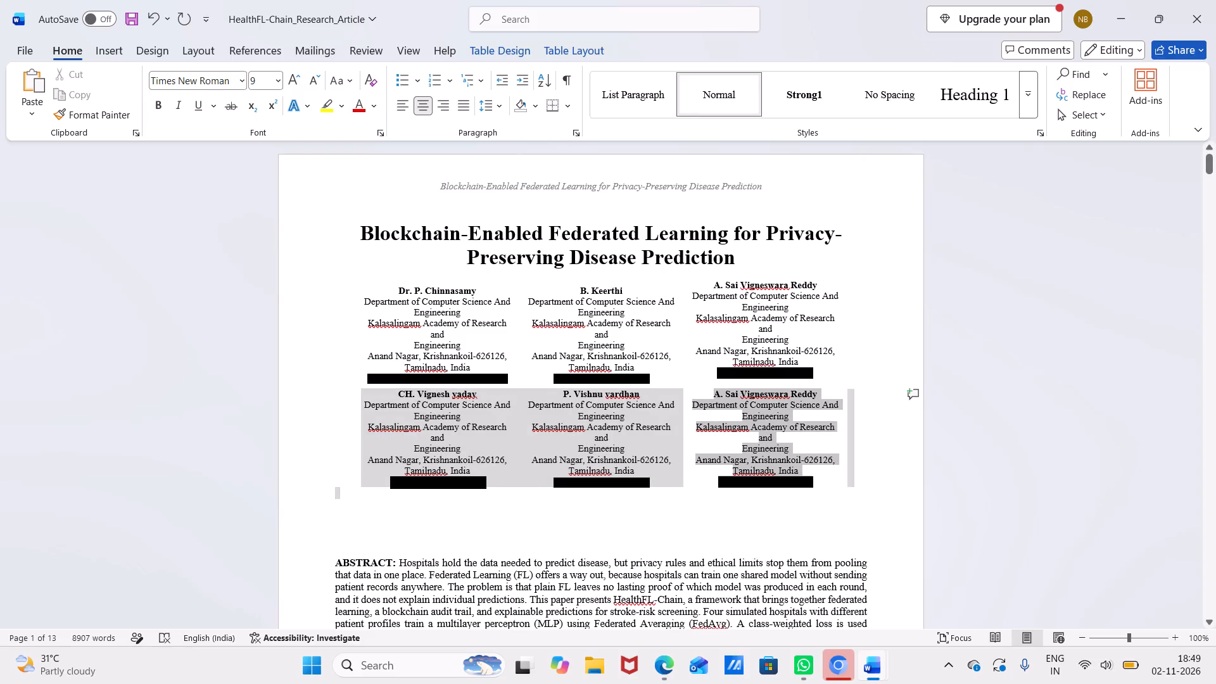
{"action": "left_click_drag", "start_coordinate": [821, 478], "coordinate": [823, 478]}
{"action": "key", "text": "BackSpace"}
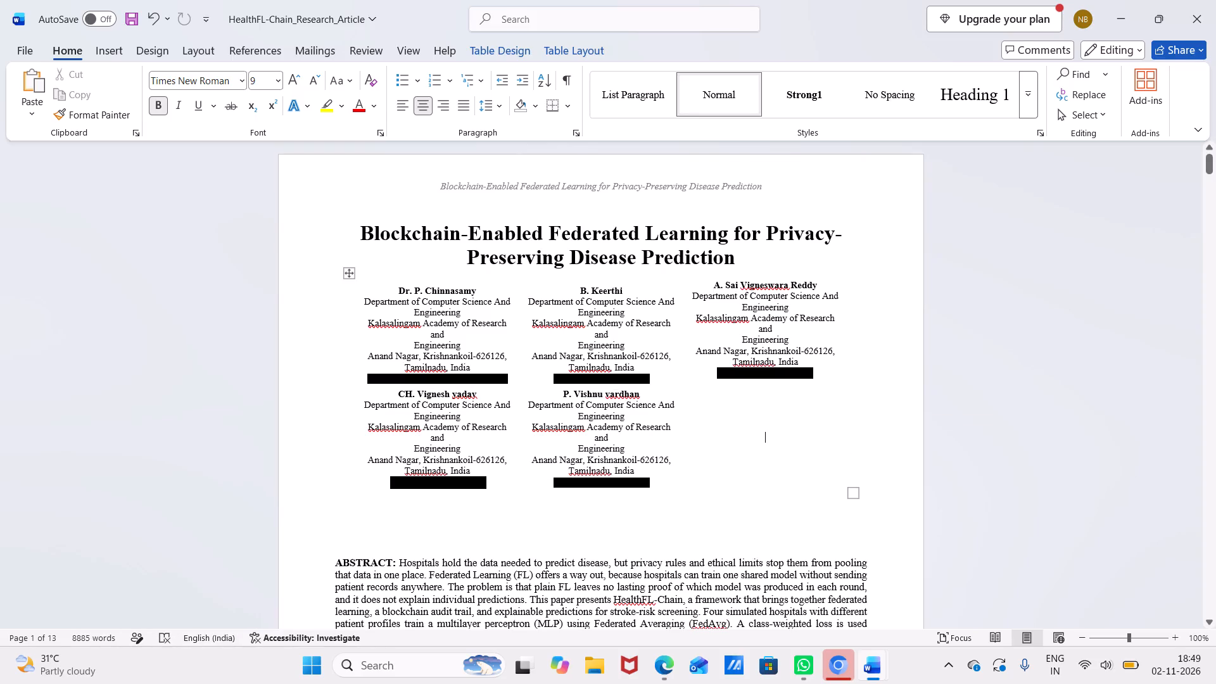
Delete surplus empty lines directly below the author table.
{"action": "left_click", "coordinate": [481, 521]}
{"action": "key", "text": "BackSpace"}
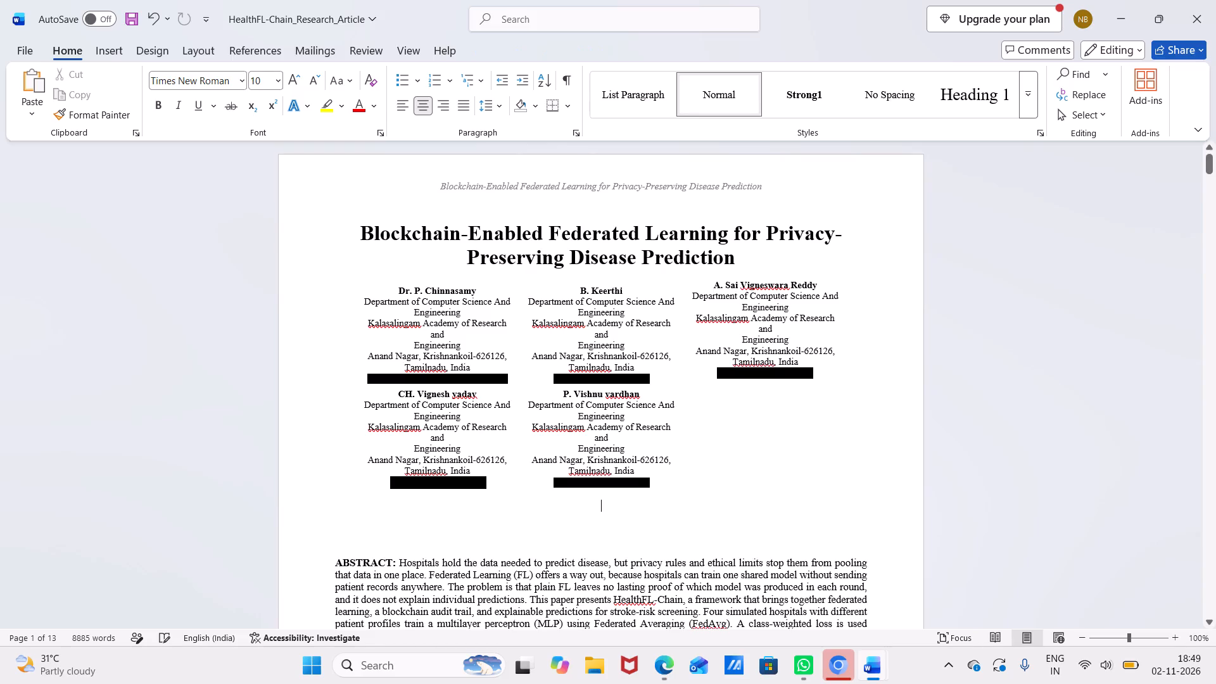
{"action": "key", "text": "BackSpace"}
{"action": "key", "text": "BackSpace"}
{"action": "key", "text": "BackSpace"}
{"action": "key", "text": "BackSpace"}
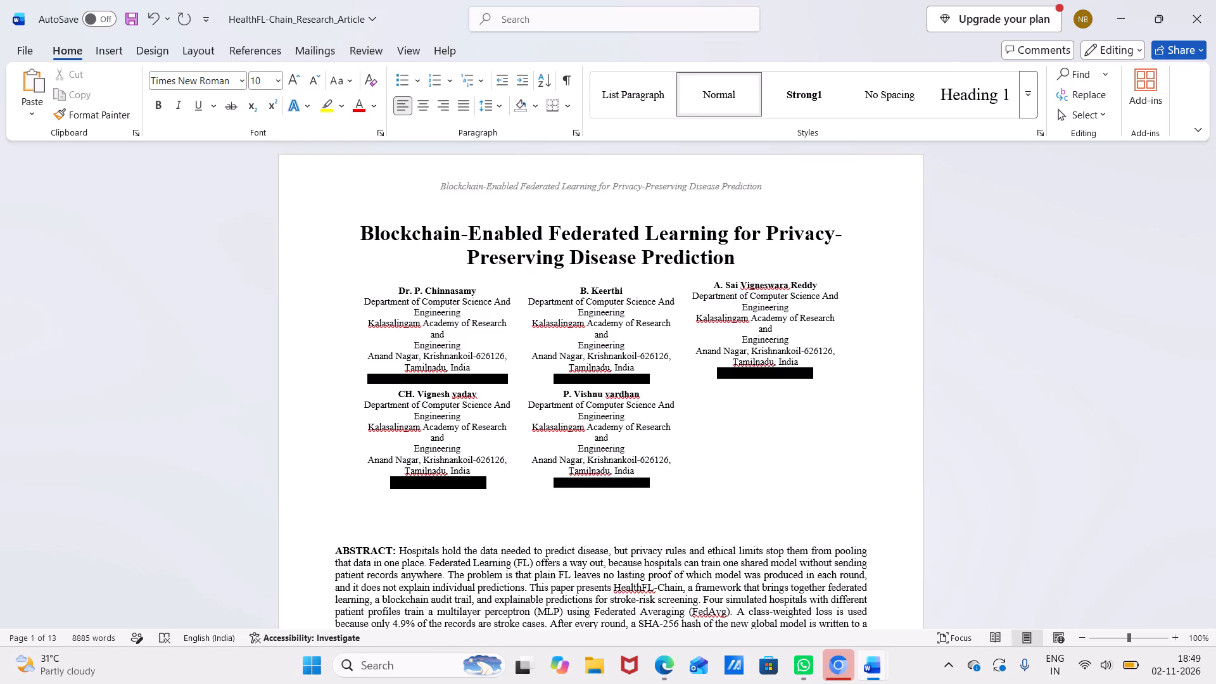
{"action": "key", "text": "BackSpace"}
{"action": "key", "text": "BackSpace"}
{"action": "key", "text": "BackSpace"}
{"action": "key", "text": "BackSpace"}
{"action": "key", "text": "BackSpace"}
{"action": "key", "text": "BackSpace"}
Remove the remaining empty centred lines above the abstract to close the gap below the author table.
{"action": "scroll", "coordinate": [481, 521], "scroll_direction": "down", "scroll_amount": 1}
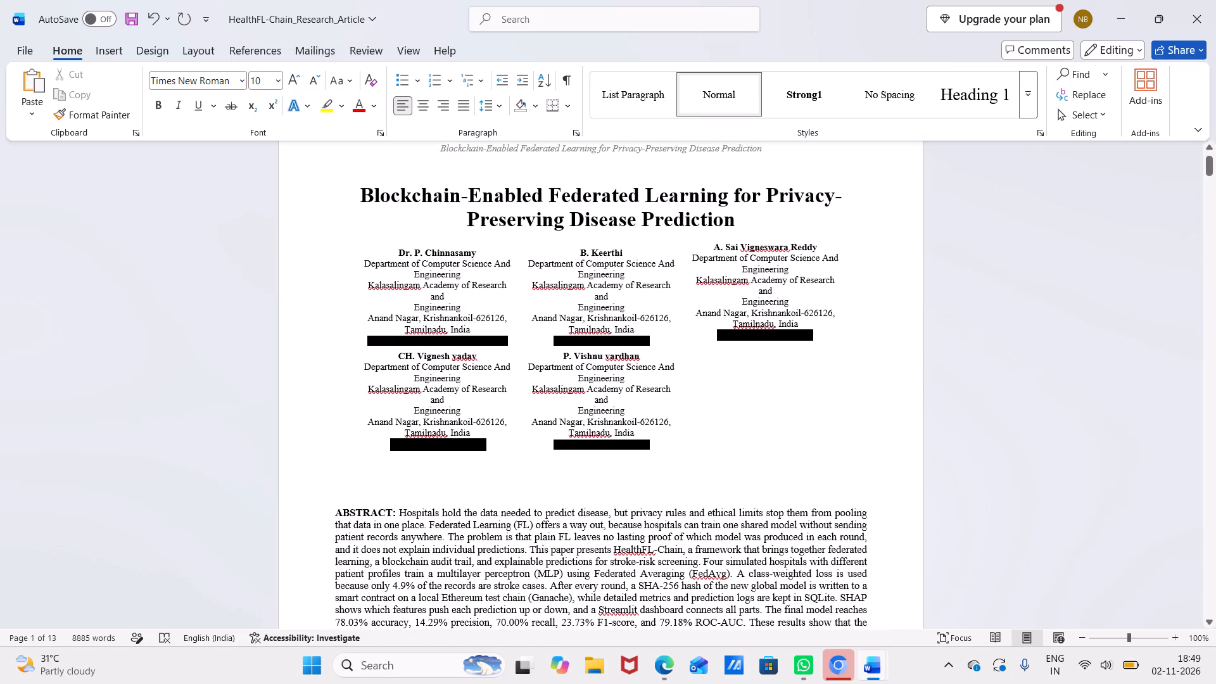
{"action": "scroll", "coordinate": [481, 521], "scroll_direction": "down", "scroll_amount": 1}
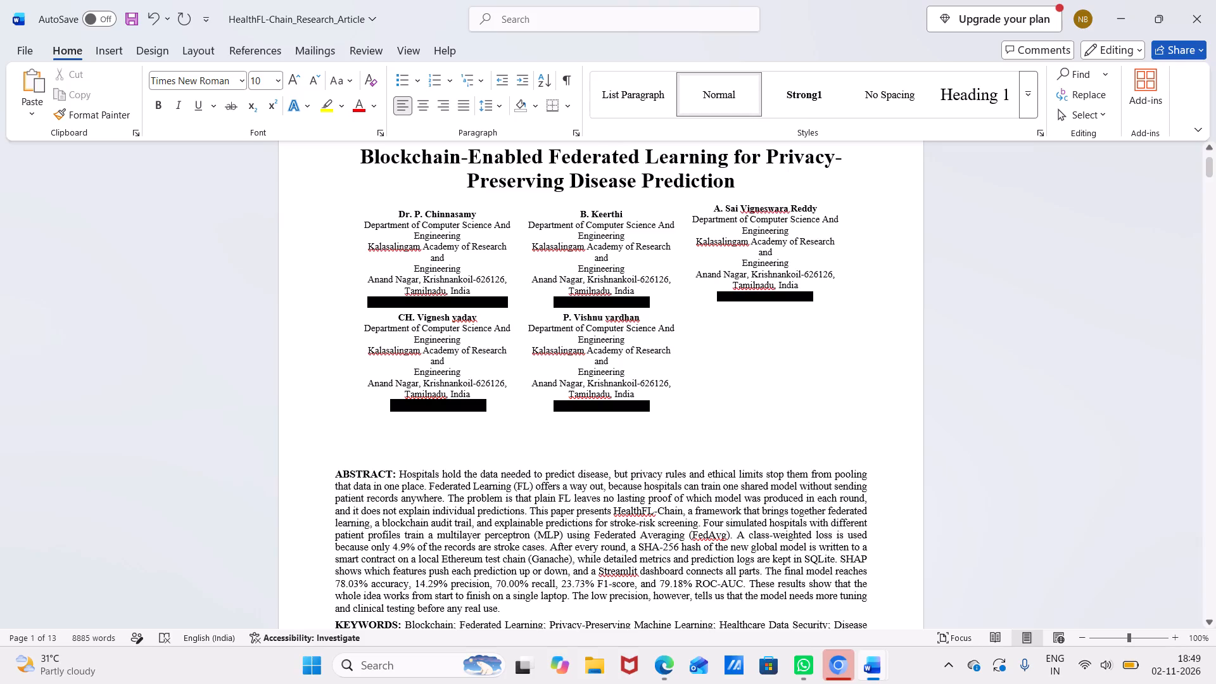
{"action": "scroll", "coordinate": [430, 426], "scroll_direction": "up", "scroll_amount": 1}
{"action": "left_click", "coordinate": [430, 427]}
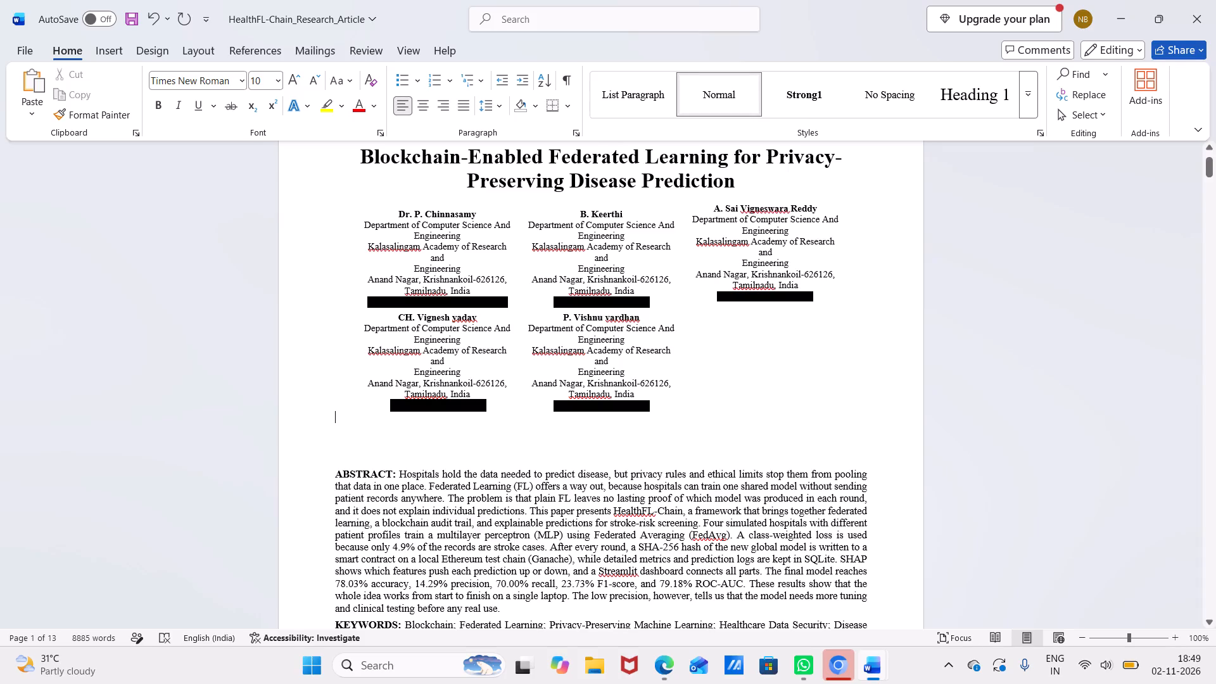
{"action": "left_click", "coordinate": [430, 452]}
{"action": "key", "text": "BackSpace"}
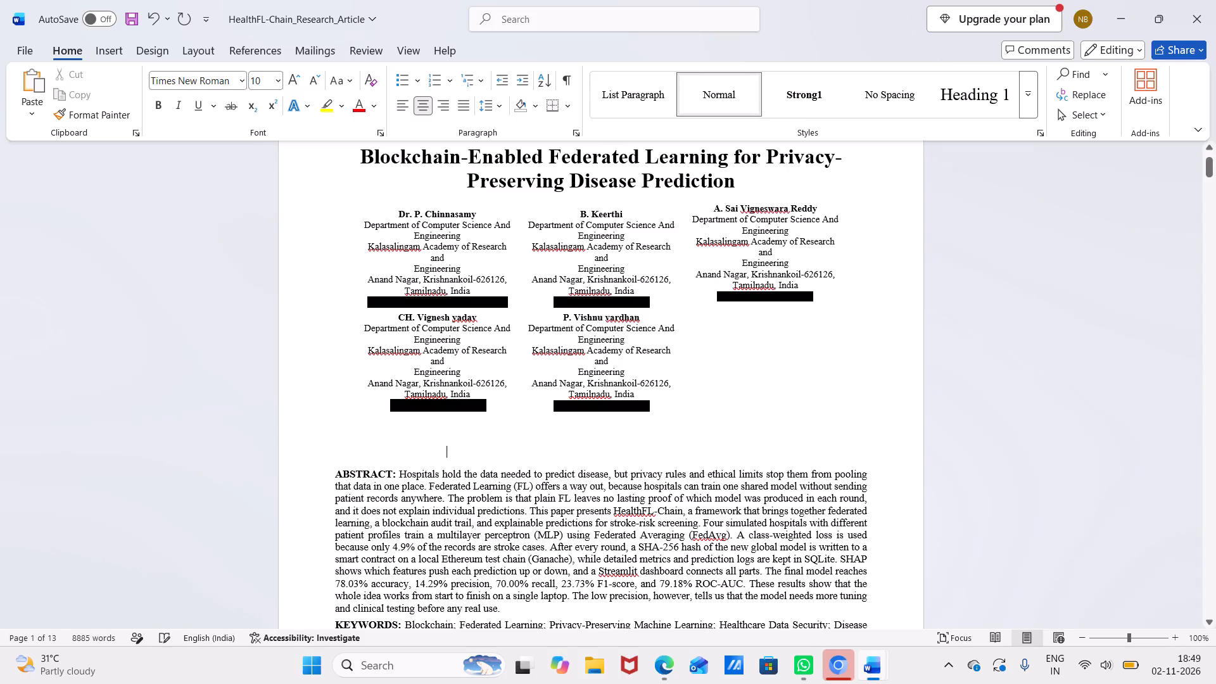
{"action": "key", "text": "BackSpace"}
{"action": "key", "text": "BackSpace"}
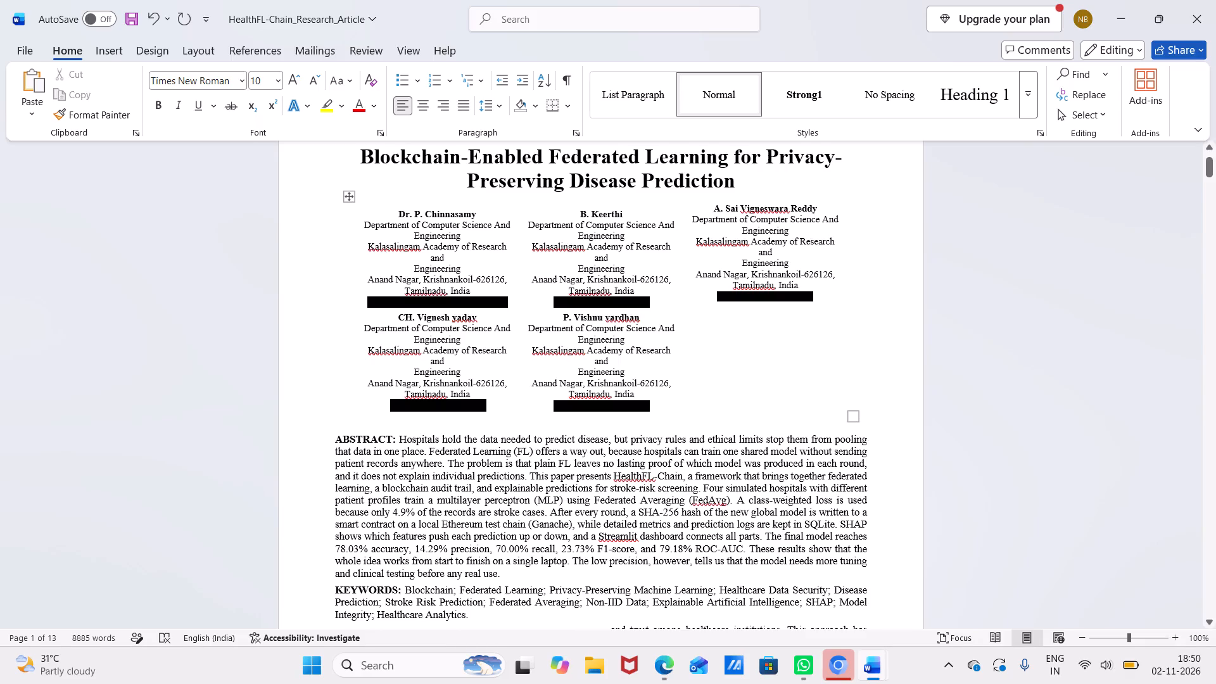
Review the article's layout and content from the author block through the introduction, literature review and comparison table to the page 8 diagram.
{"action": "scroll", "coordinate": [839, 300], "scroll_direction": "down", "scroll_amount": 1}
{"action": "scroll", "coordinate": [839, 300], "scroll_direction": "up", "scroll_amount": 1}
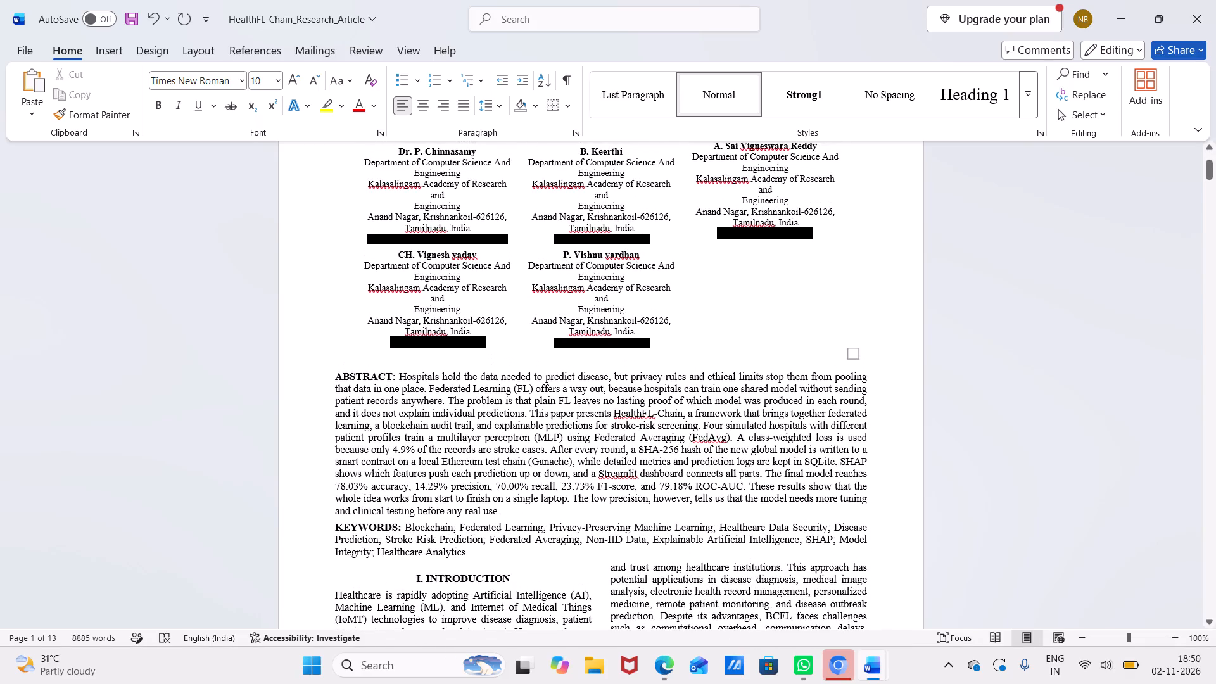
{"action": "scroll", "coordinate": [839, 300], "scroll_direction": "down", "scroll_amount": 3}
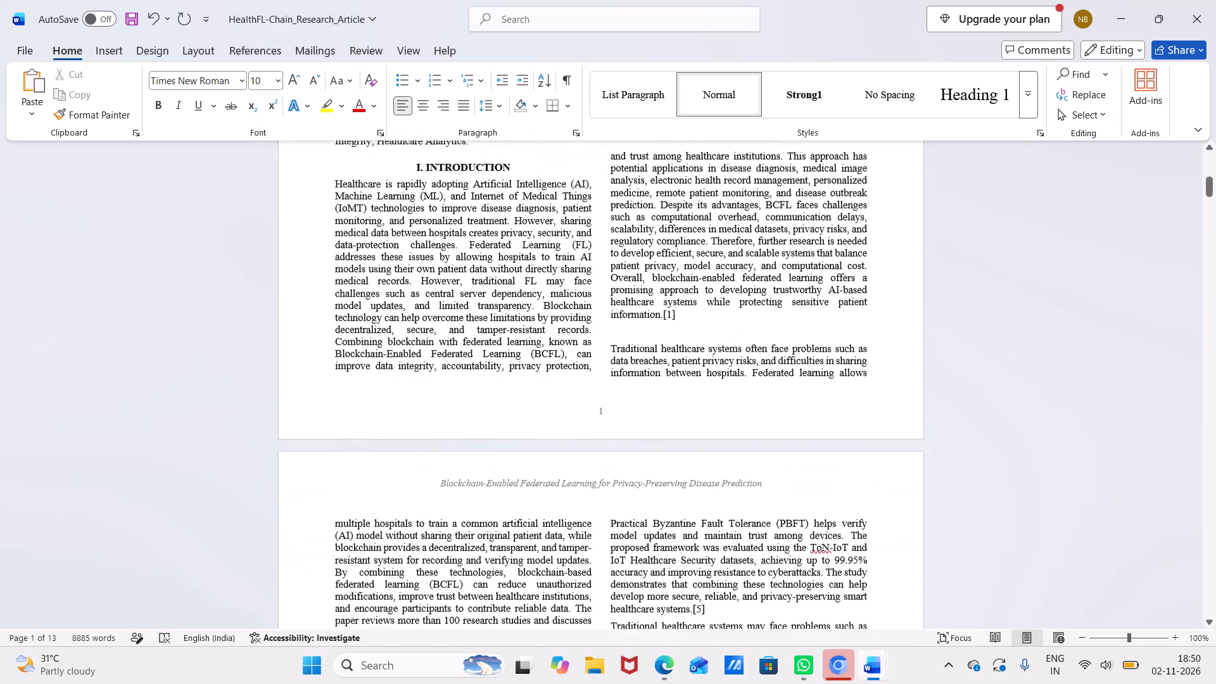
{"action": "scroll", "coordinate": [839, 300], "scroll_direction": "down", "scroll_amount": 3}
{"action": "scroll", "coordinate": [839, 300], "scroll_direction": "up", "scroll_amount": 3}
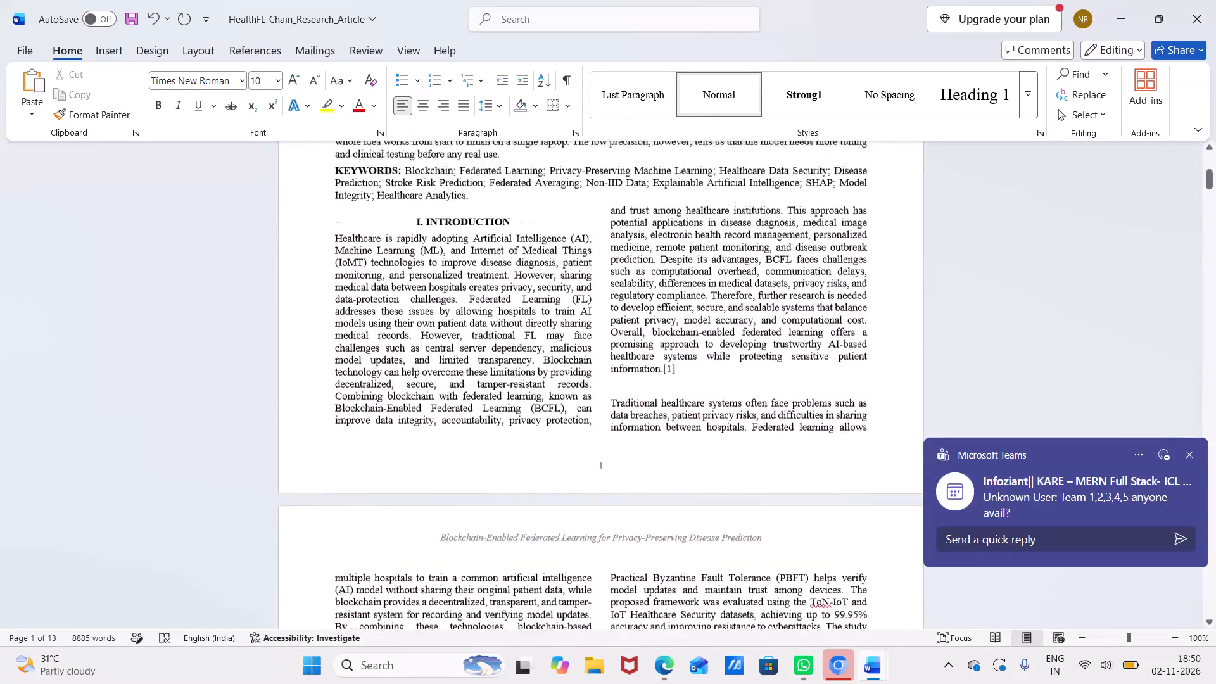
{"action": "scroll", "coordinate": [839, 300], "scroll_direction": "up", "scroll_amount": 1}
{"action": "scroll", "coordinate": [839, 300], "scroll_direction": "down", "scroll_amount": 1}
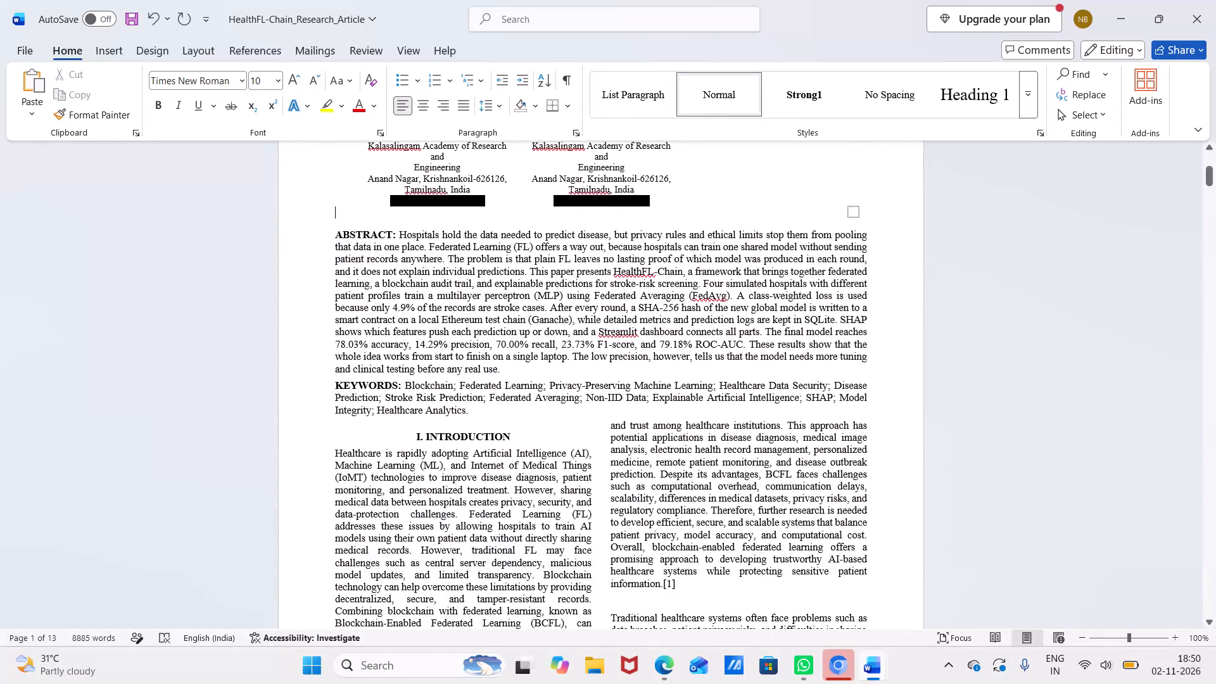
{"action": "scroll", "coordinate": [839, 300], "scroll_direction": "left", "scroll_amount": 1}
{"action": "scroll", "coordinate": [839, 300], "scroll_direction": "down", "scroll_amount": 1}
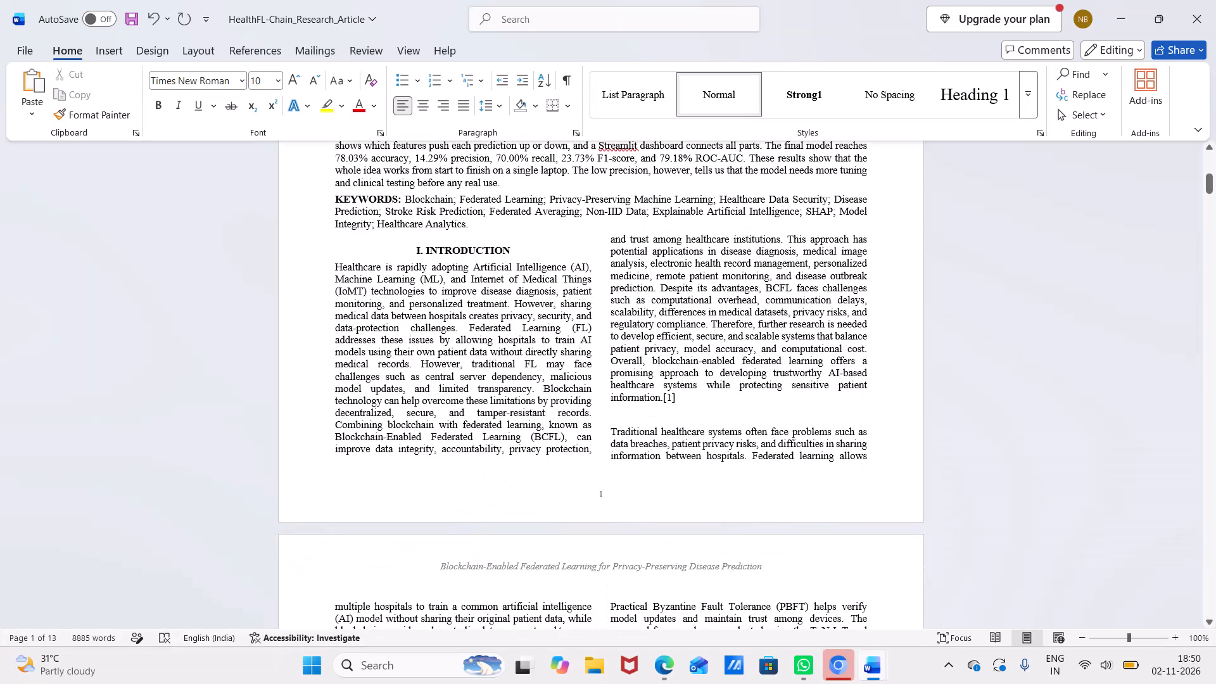
{"action": "scroll", "coordinate": [839, 300], "scroll_direction": "down", "scroll_amount": 1}
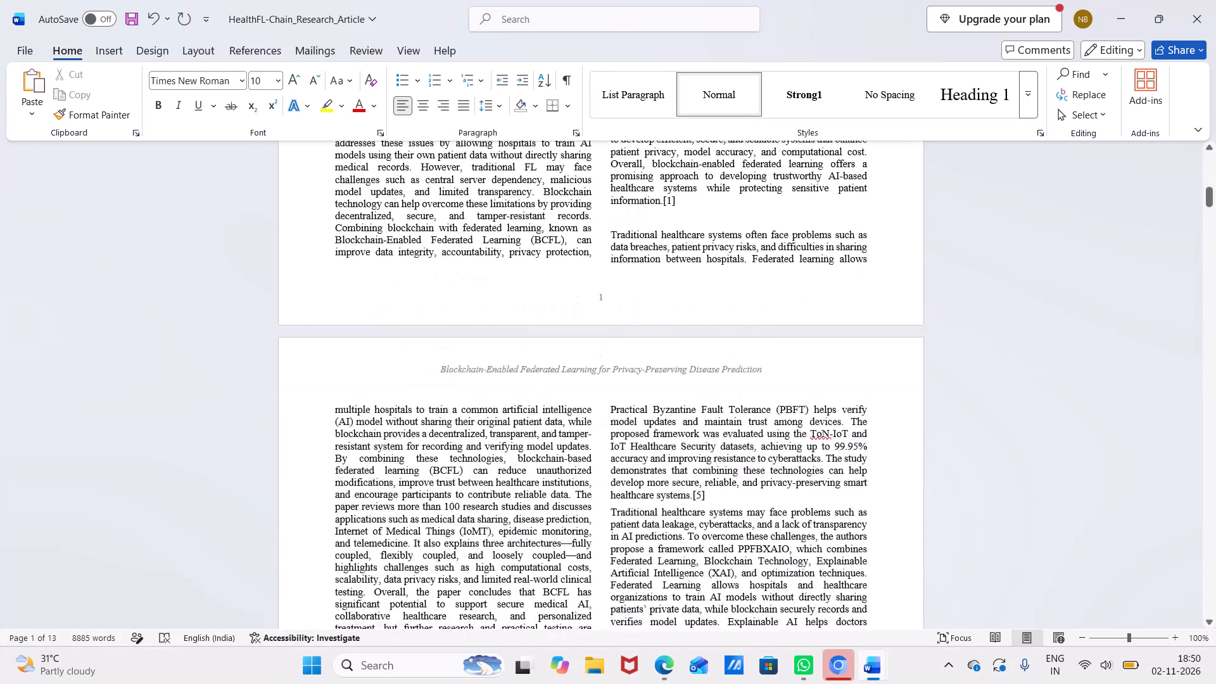
{"action": "scroll", "coordinate": [839, 300], "scroll_direction": "down", "scroll_amount": 2}
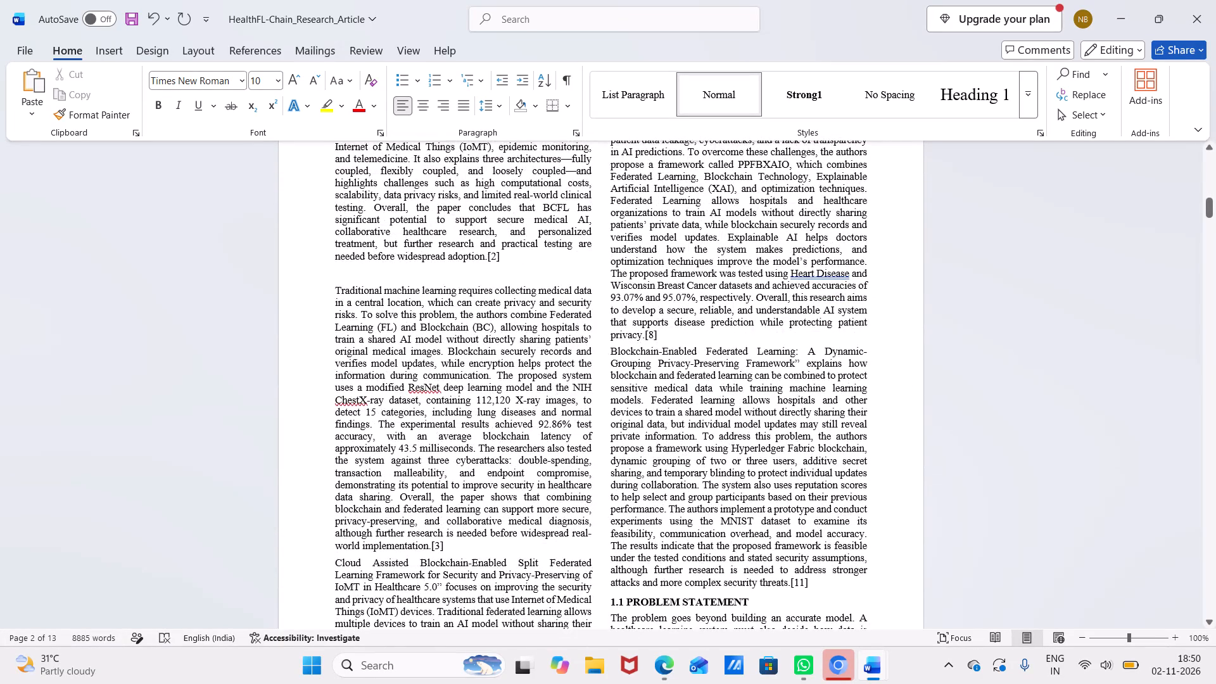
{"action": "scroll", "coordinate": [839, 300], "scroll_direction": "down", "scroll_amount": 3}
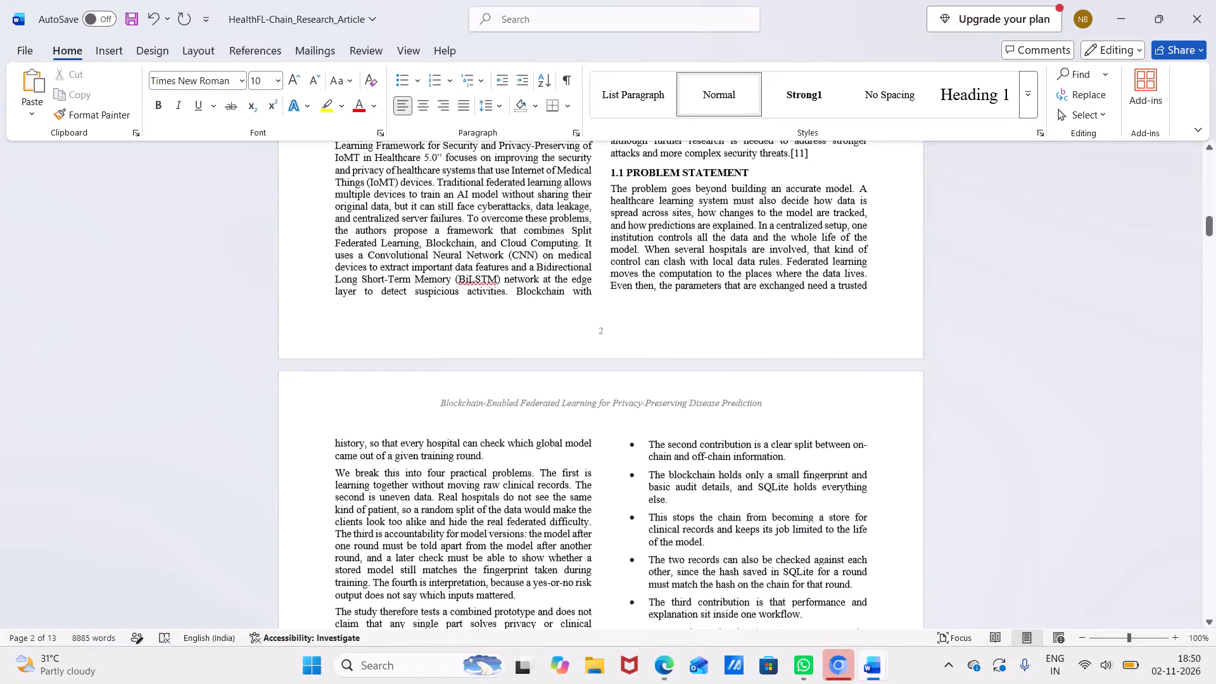
{"action": "scroll", "coordinate": [839, 300], "scroll_direction": "down", "scroll_amount": 3}
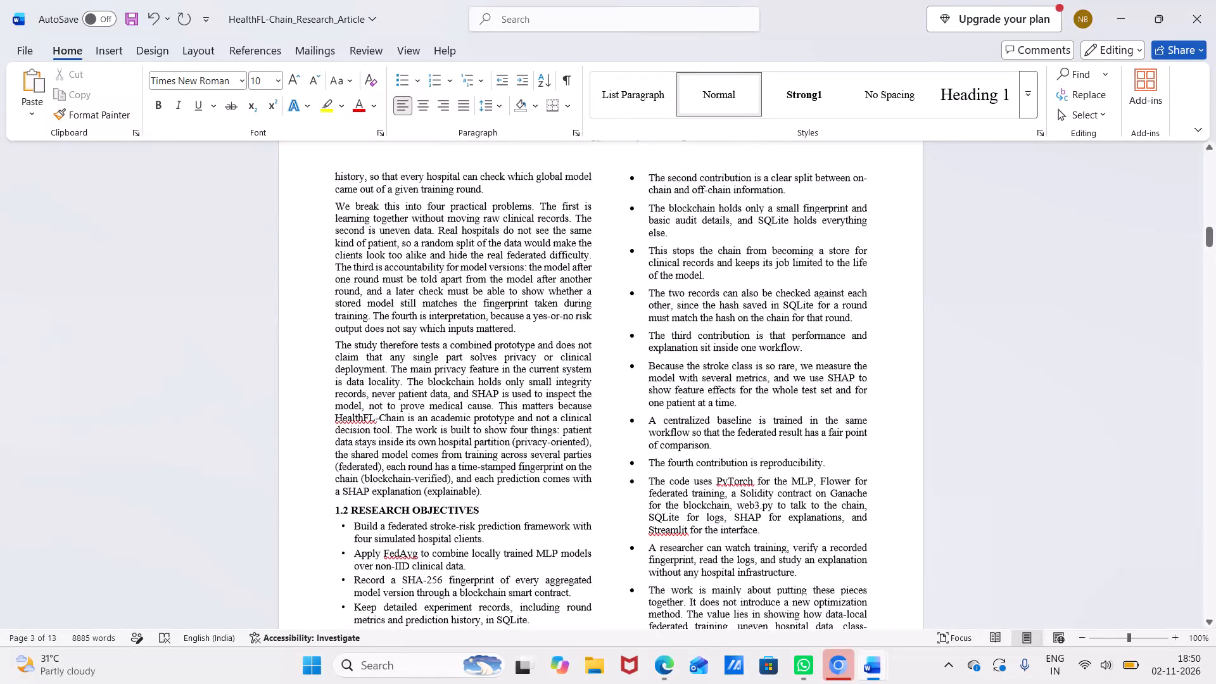
{"action": "scroll", "coordinate": [839, 300], "scroll_direction": "down", "scroll_amount": 3}
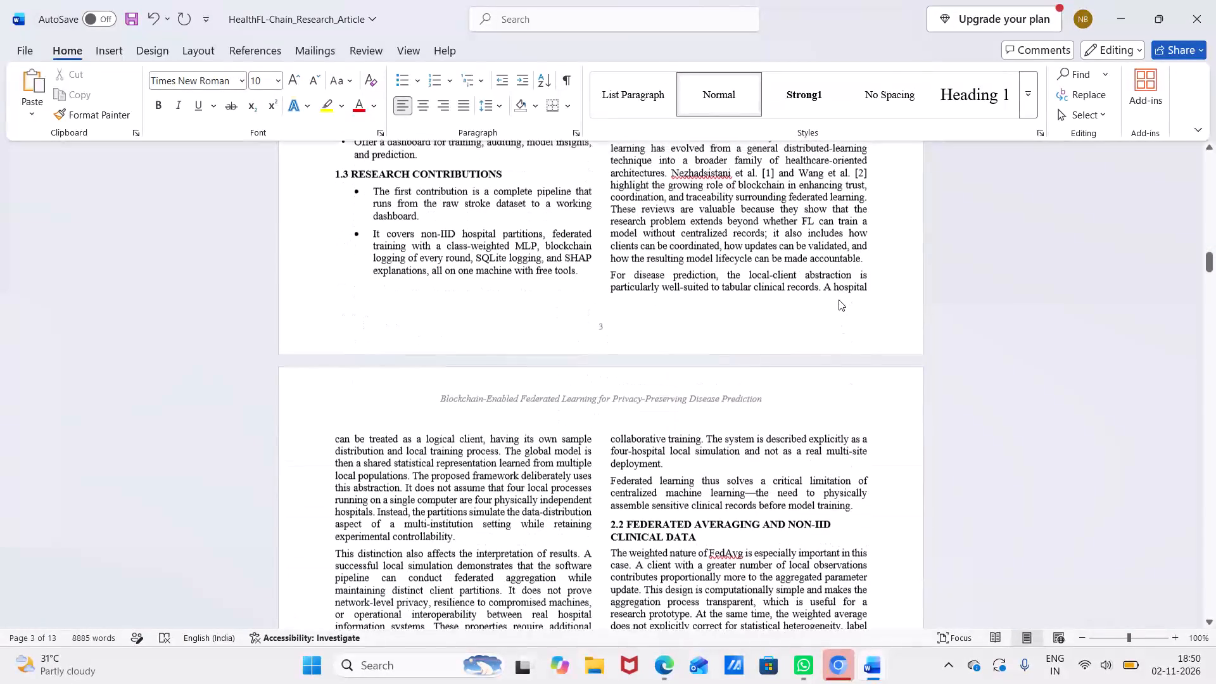
{"action": "scroll", "coordinate": [839, 300], "scroll_direction": "down", "scroll_amount": 3}
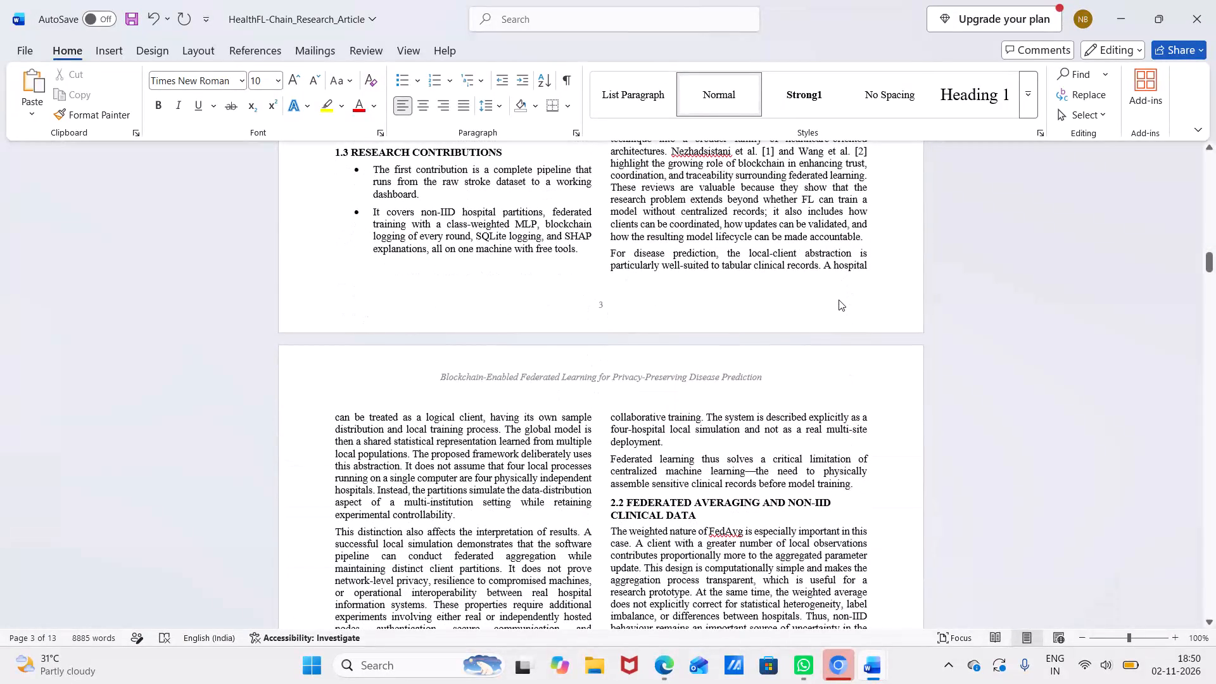
{"action": "scroll", "coordinate": [839, 300], "scroll_direction": "down", "scroll_amount": 2}
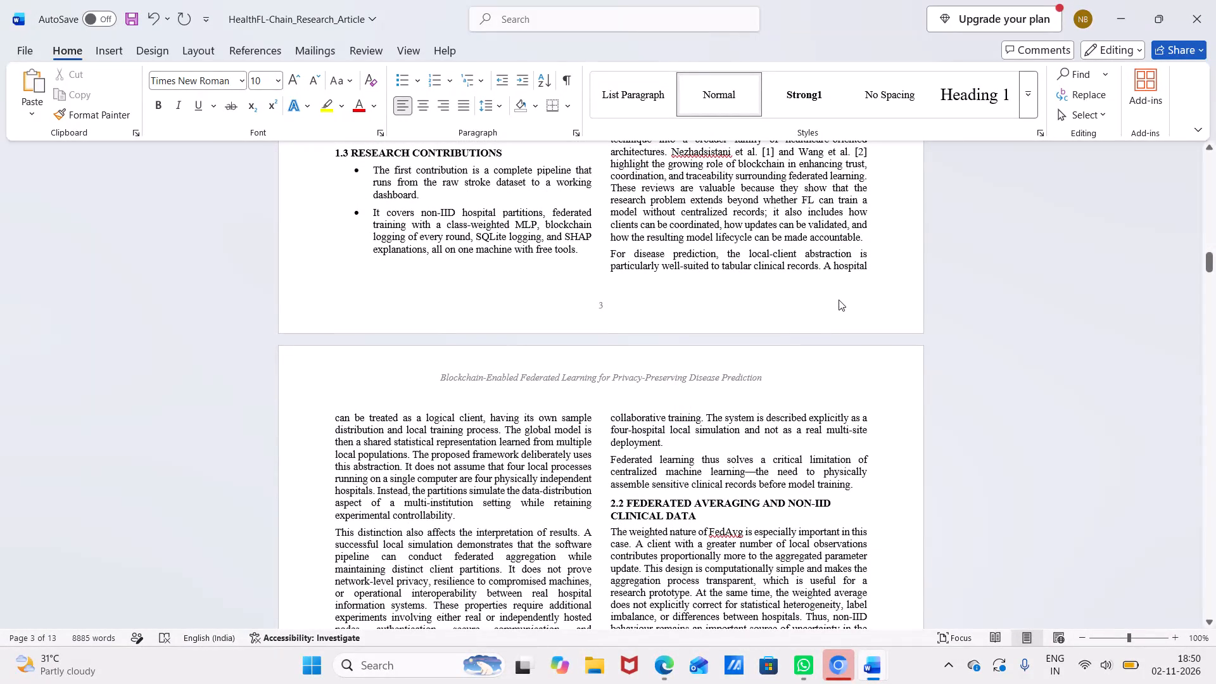
{"action": "scroll", "coordinate": [839, 300], "scroll_direction": "down", "scroll_amount": 2}
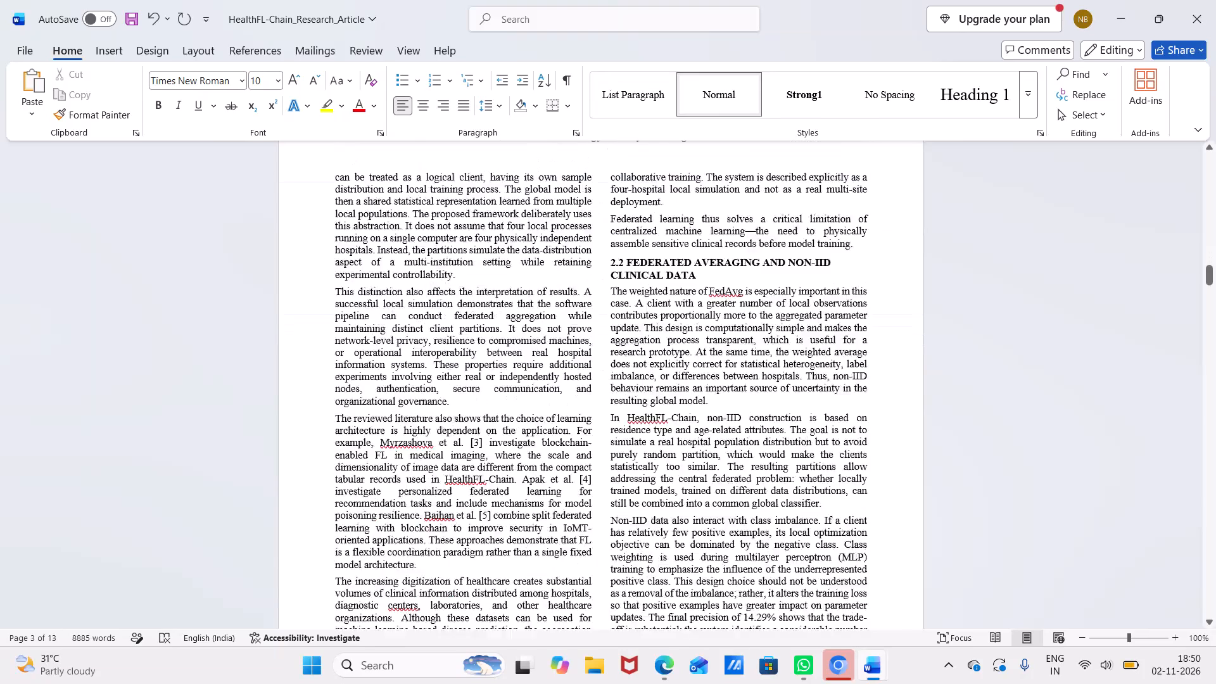
{"action": "scroll", "coordinate": [839, 300], "scroll_direction": "down", "scroll_amount": 3}
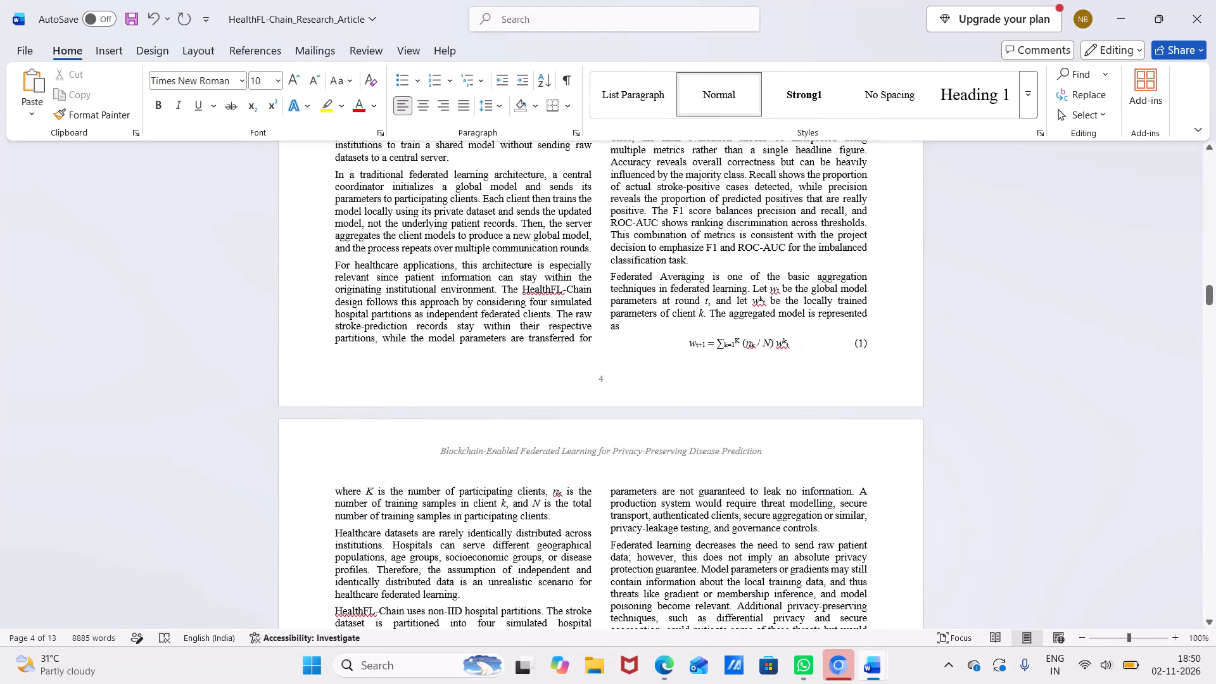
{"action": "scroll", "coordinate": [839, 300], "scroll_direction": "down", "scroll_amount": 4}
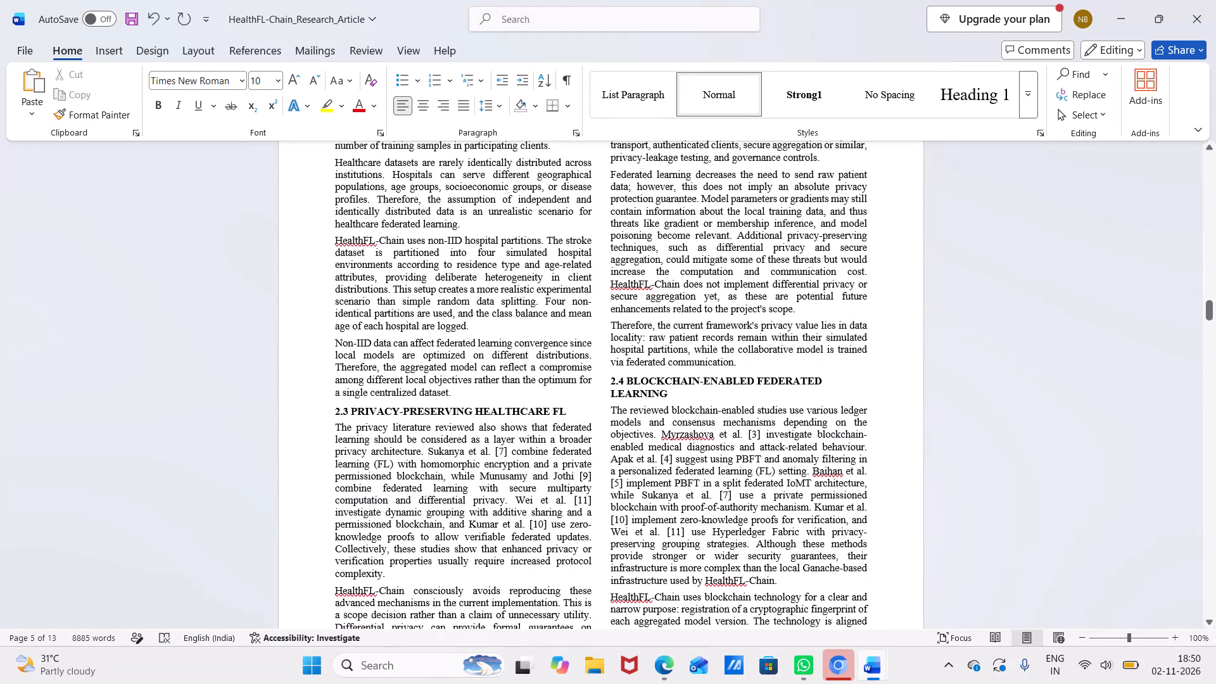
{"action": "scroll", "coordinate": [839, 300], "scroll_direction": "down", "scroll_amount": 4}
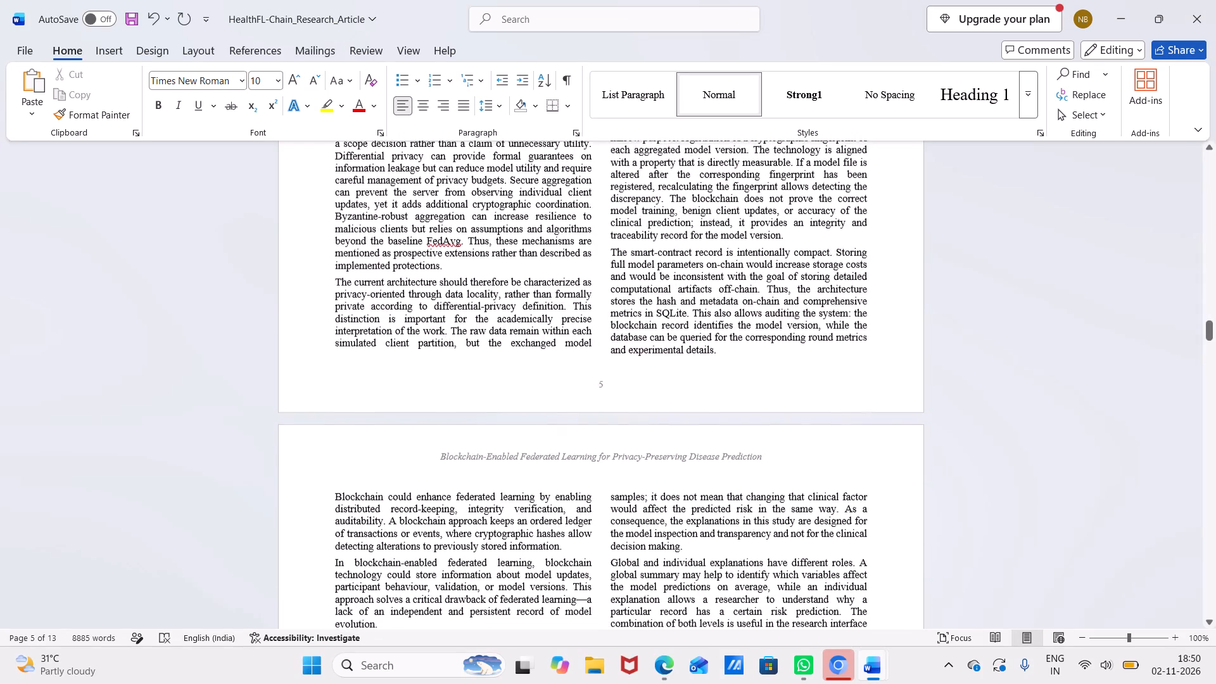
{"action": "scroll", "coordinate": [839, 300], "scroll_direction": "down", "scroll_amount": 4}
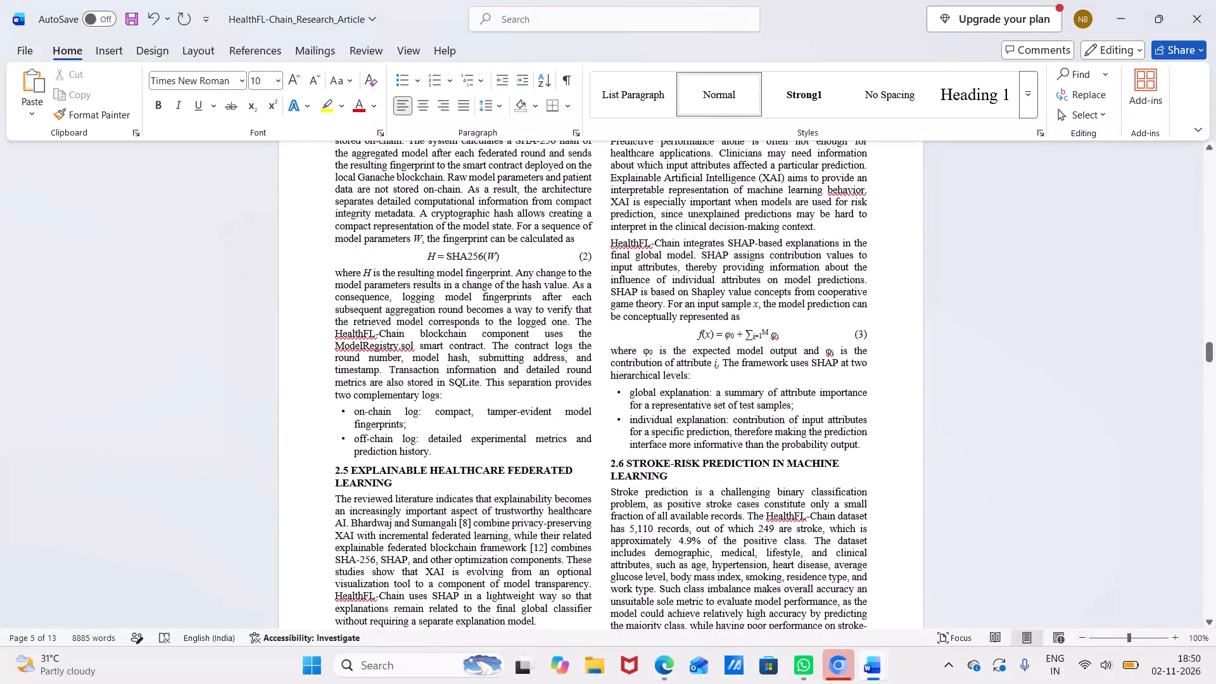
{"action": "scroll", "coordinate": [839, 300], "scroll_direction": "down", "scroll_amount": 2}
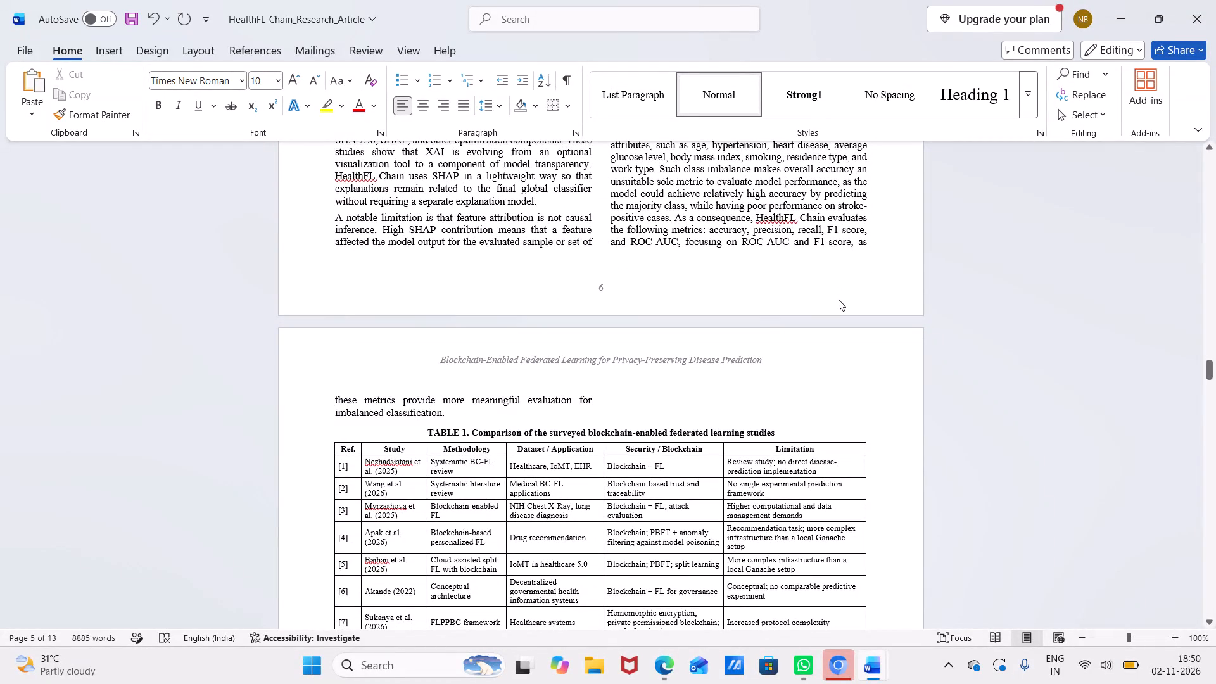
{"action": "scroll", "coordinate": [839, 300], "scroll_direction": "down", "scroll_amount": 8}
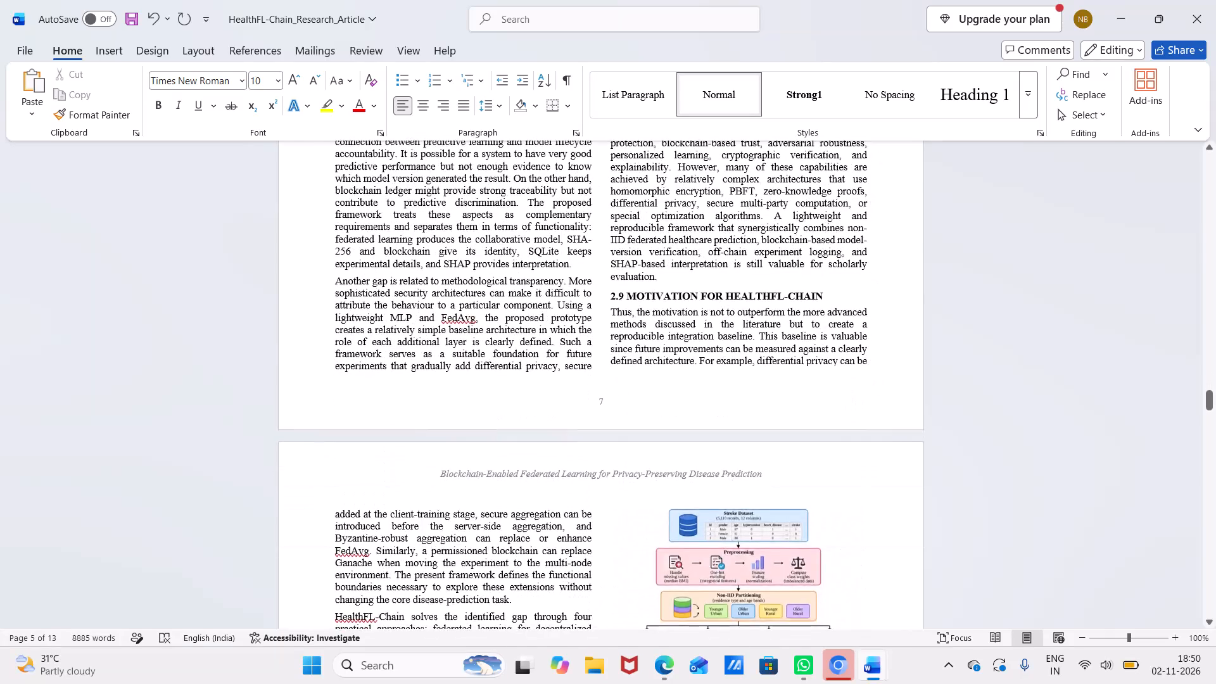
Review the methodology pages from the page 8 diagram through the dataset, preprocessing, hospital partitioning and federated training sections, dismissing incoming Teams notifications.
{"action": "scroll", "coordinate": [839, 300], "scroll_direction": "down", "scroll_amount": 5}
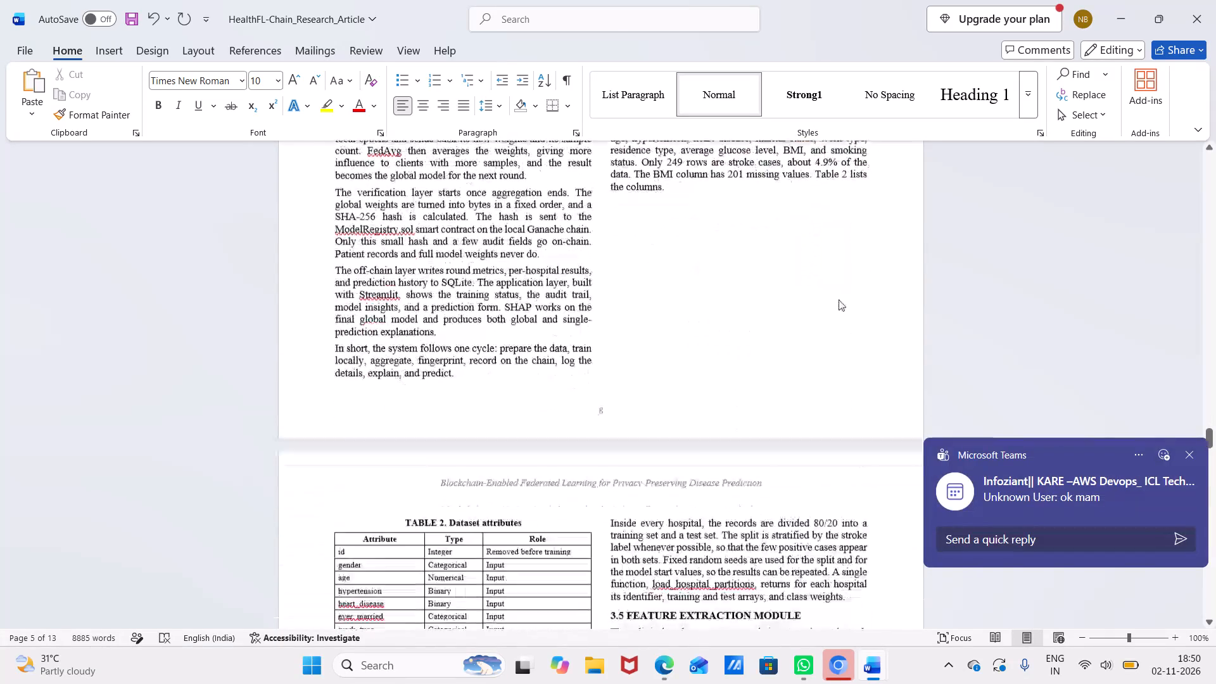
{"action": "scroll", "coordinate": [839, 300], "scroll_direction": "down", "scroll_amount": 1}
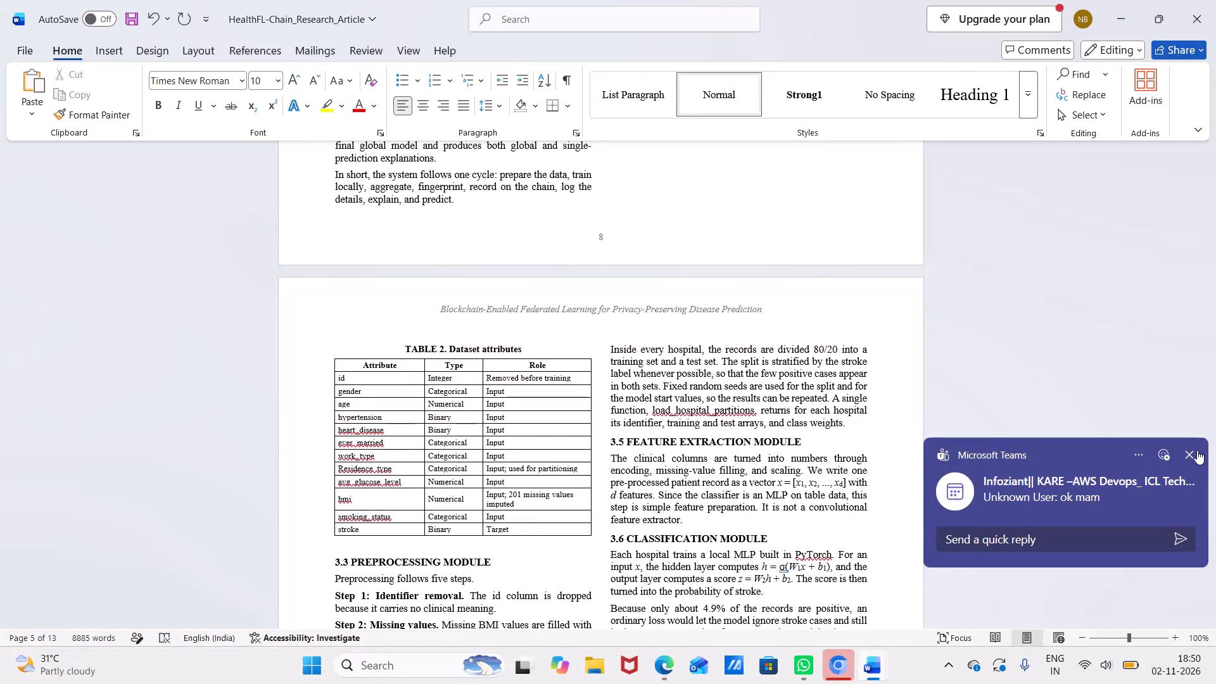
{"action": "left_click", "coordinate": [1195, 451]}
{"action": "scroll", "coordinate": [908, 464], "scroll_direction": "down", "scroll_amount": 1}
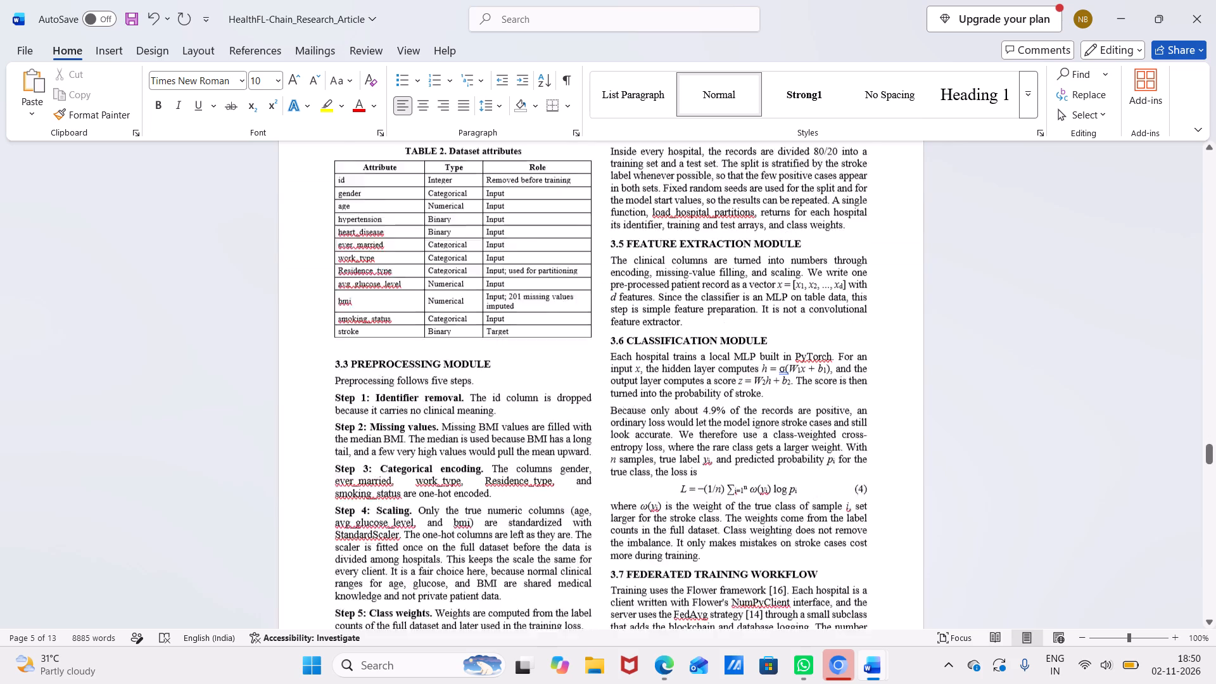
{"action": "scroll", "coordinate": [908, 464], "scroll_direction": "down", "scroll_amount": 2}
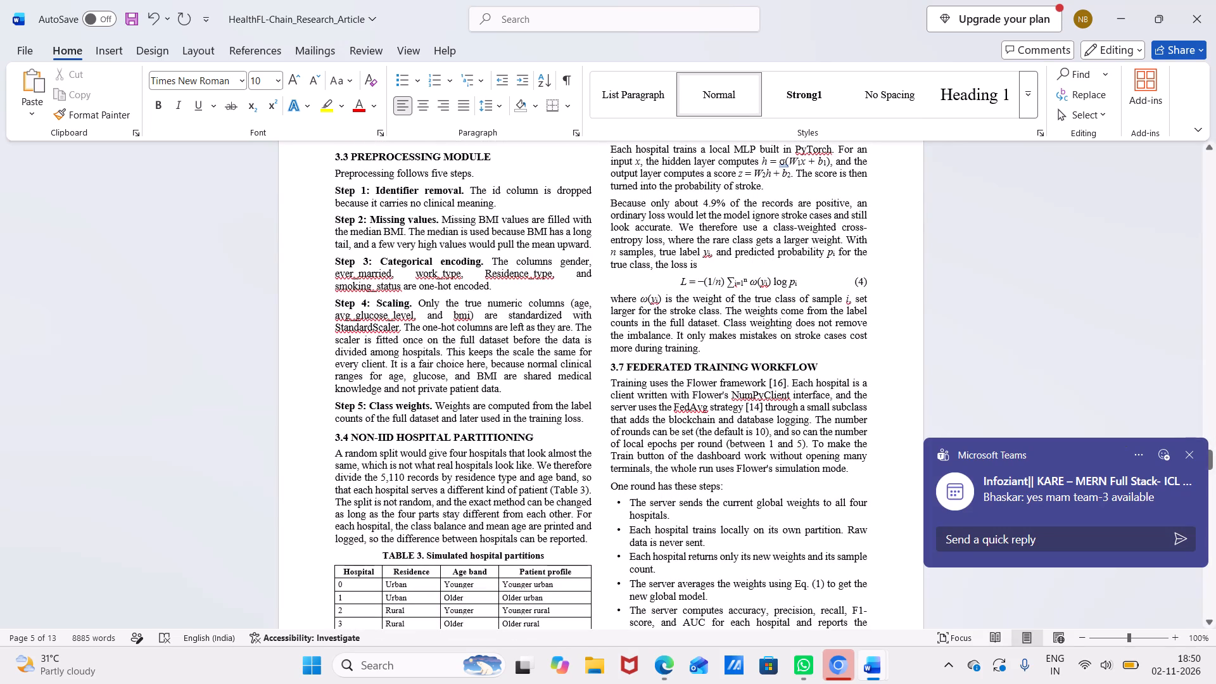
{"action": "left_click", "coordinate": [1192, 456]}
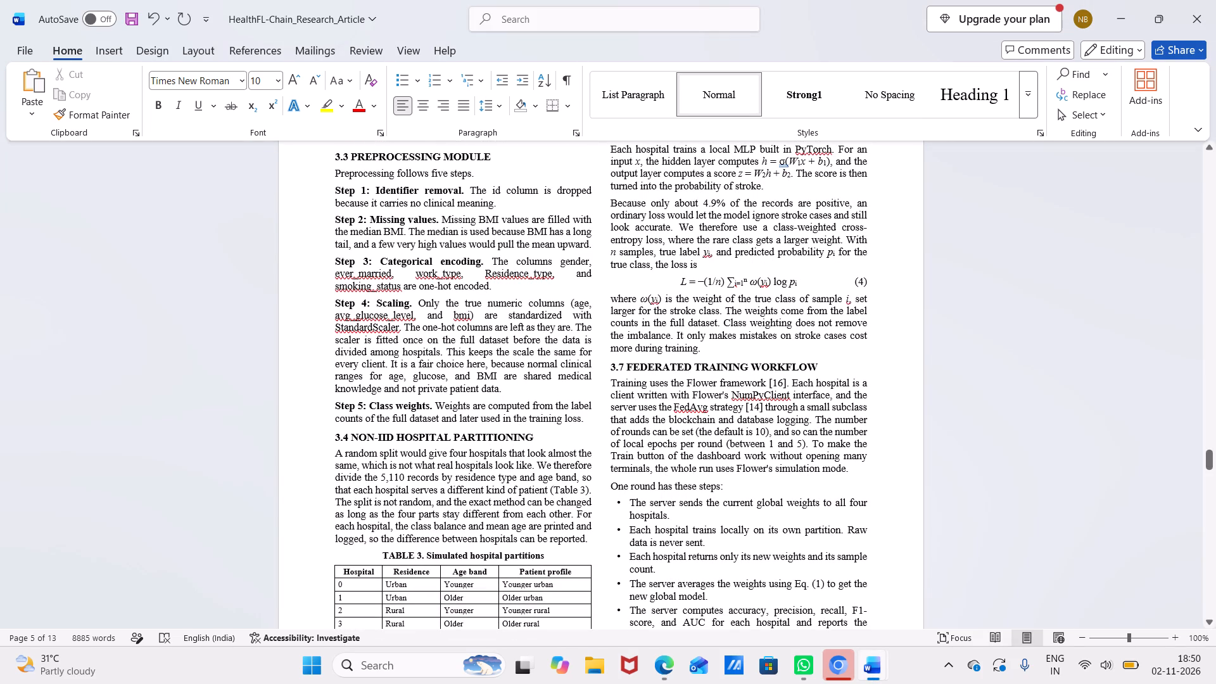
{"action": "scroll", "coordinate": [712, 581], "scroll_direction": "down", "scroll_amount": 1}
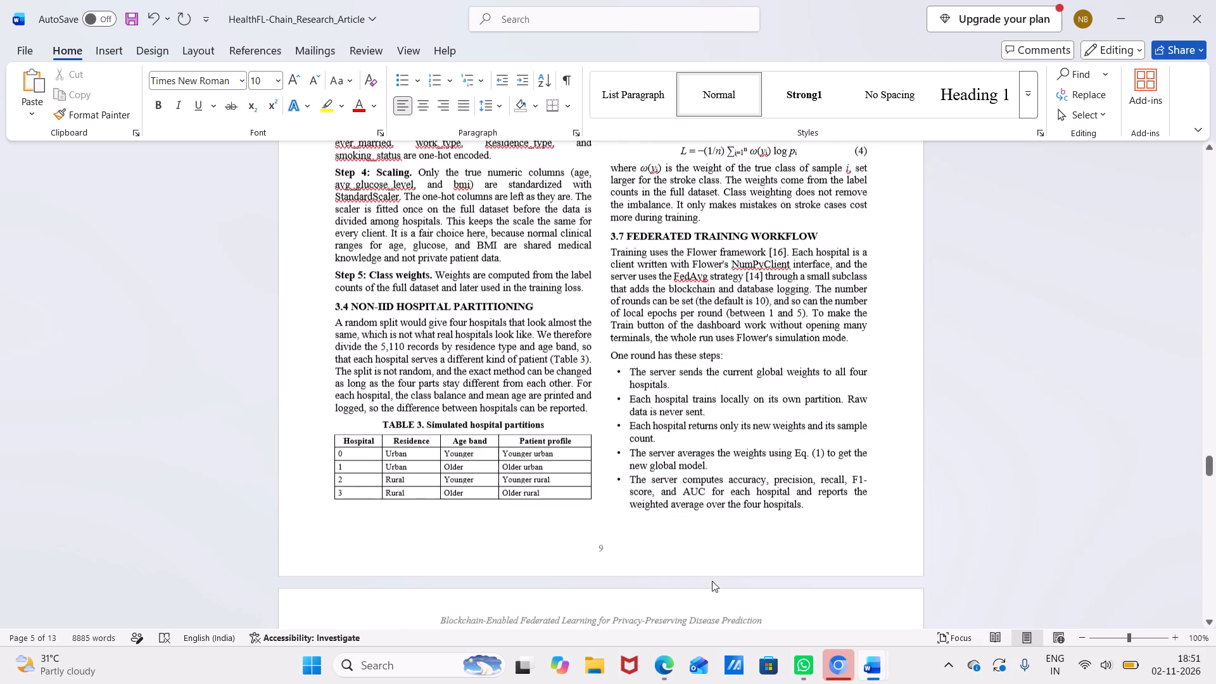
{"action": "scroll", "coordinate": [712, 581], "scroll_direction": "down", "scroll_amount": 1}
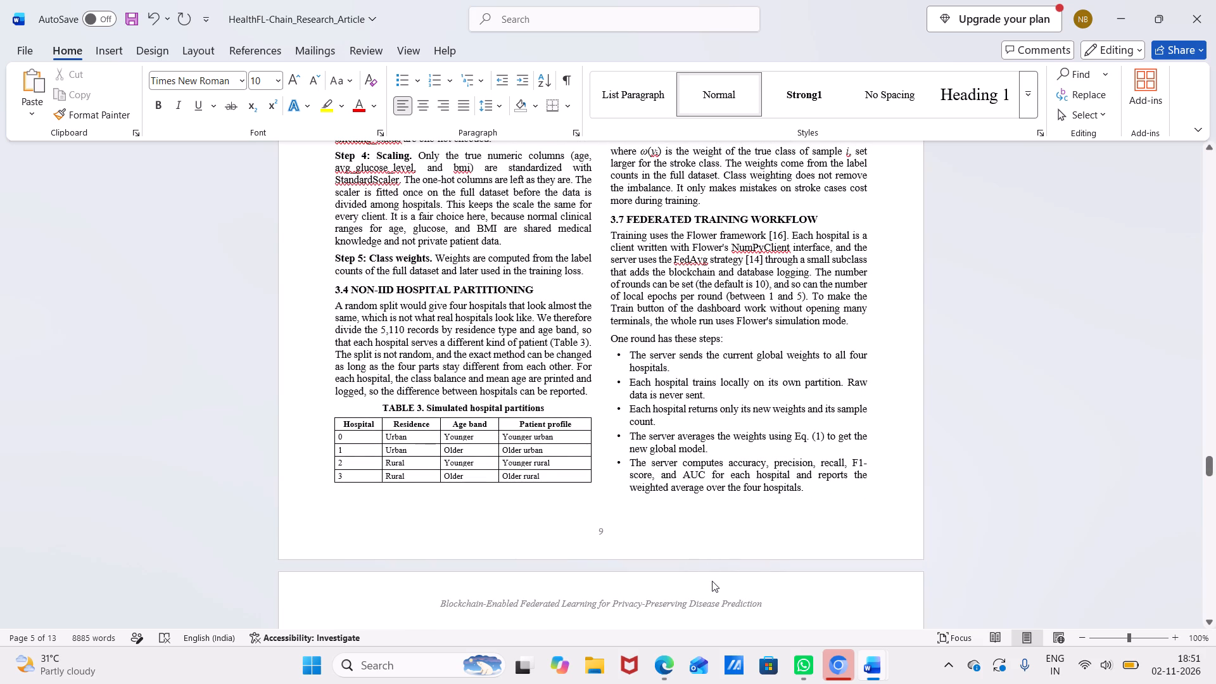
Examine the article's results pages, covering the metric equations, performance tables, charts and system configuration summary, and dismiss the Teams notification.
{"action": "scroll", "coordinate": [712, 581], "scroll_direction": "down", "scroll_amount": 6}
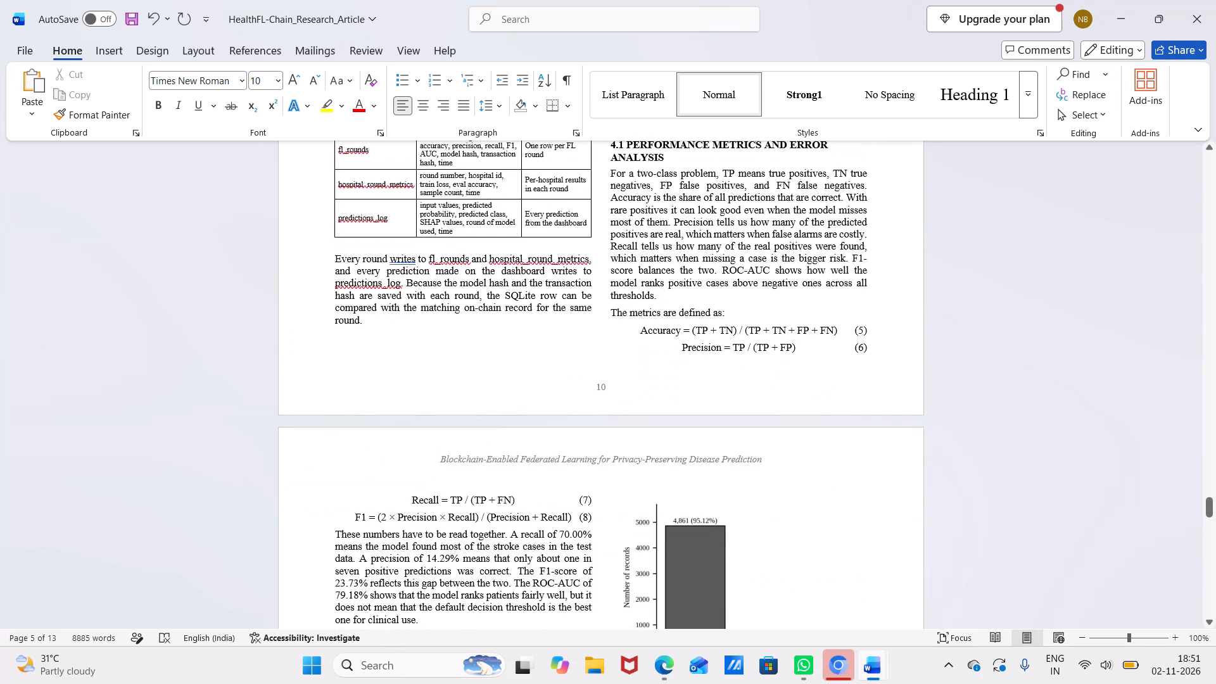
{"action": "scroll", "coordinate": [712, 581], "scroll_direction": "down", "scroll_amount": 1}
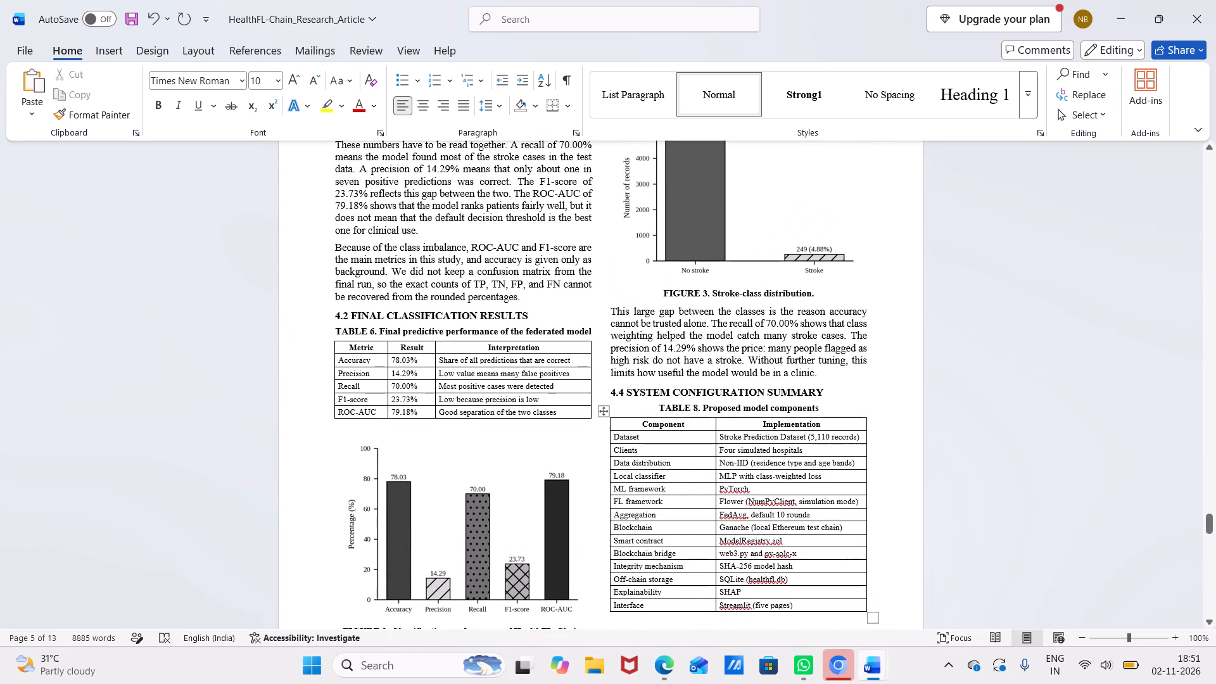
{"action": "scroll", "coordinate": [712, 581], "scroll_direction": "down", "scroll_amount": 2}
{"action": "scroll", "coordinate": [712, 581], "scroll_direction": "up", "scroll_amount": 1}
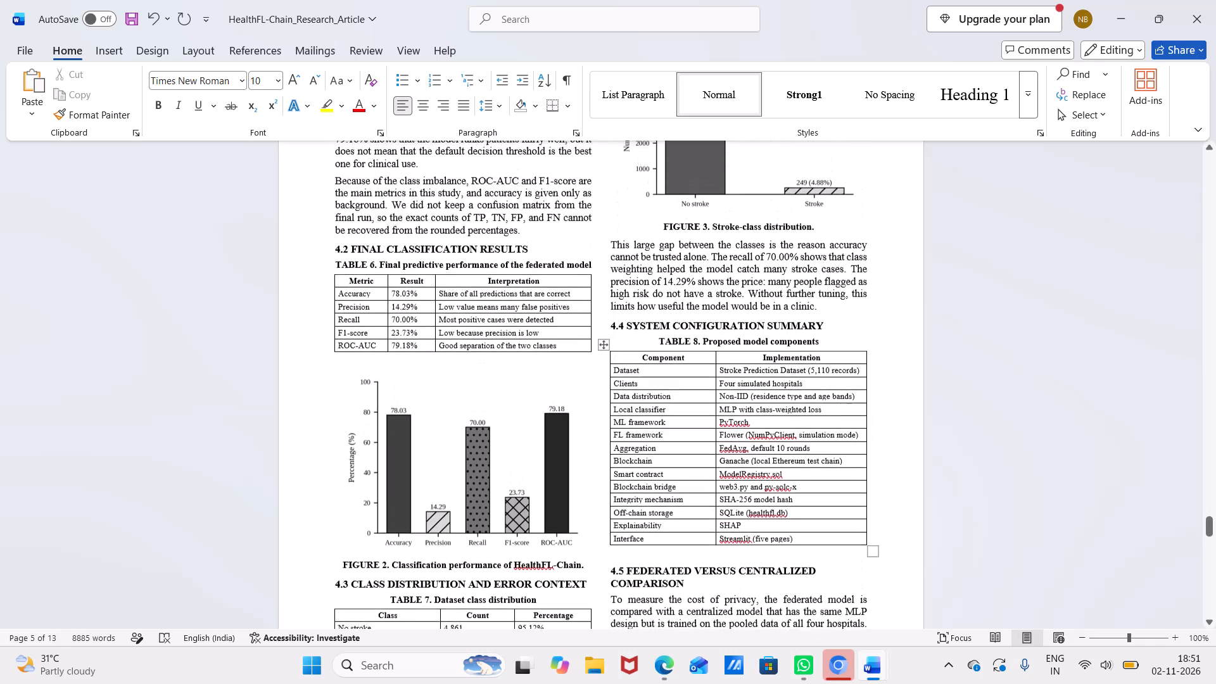
{"action": "scroll", "coordinate": [712, 581], "scroll_direction": "up", "scroll_amount": 1}
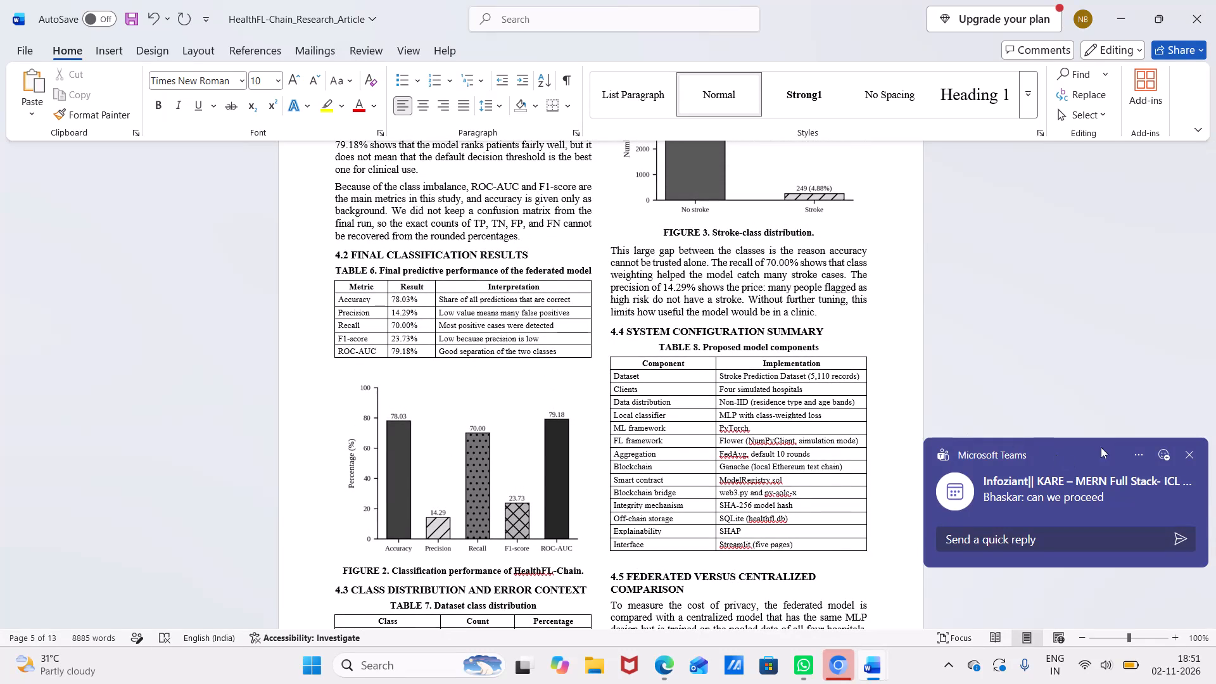
{"action": "left_click", "coordinate": [1189, 447]}
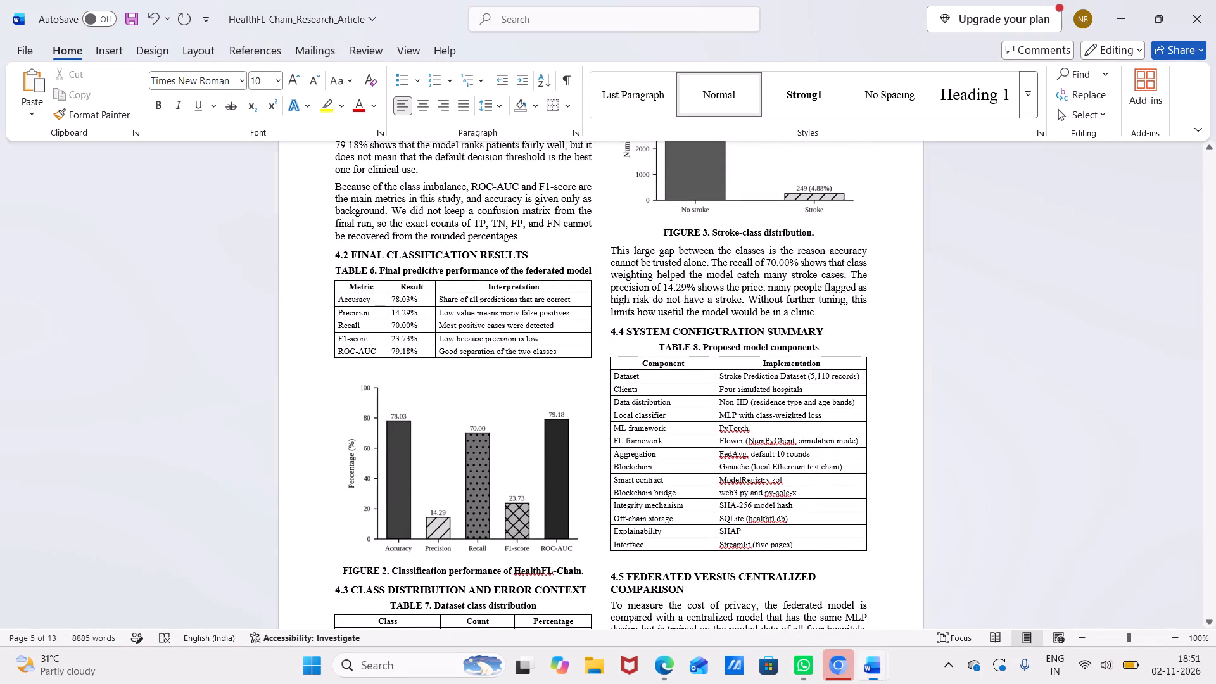
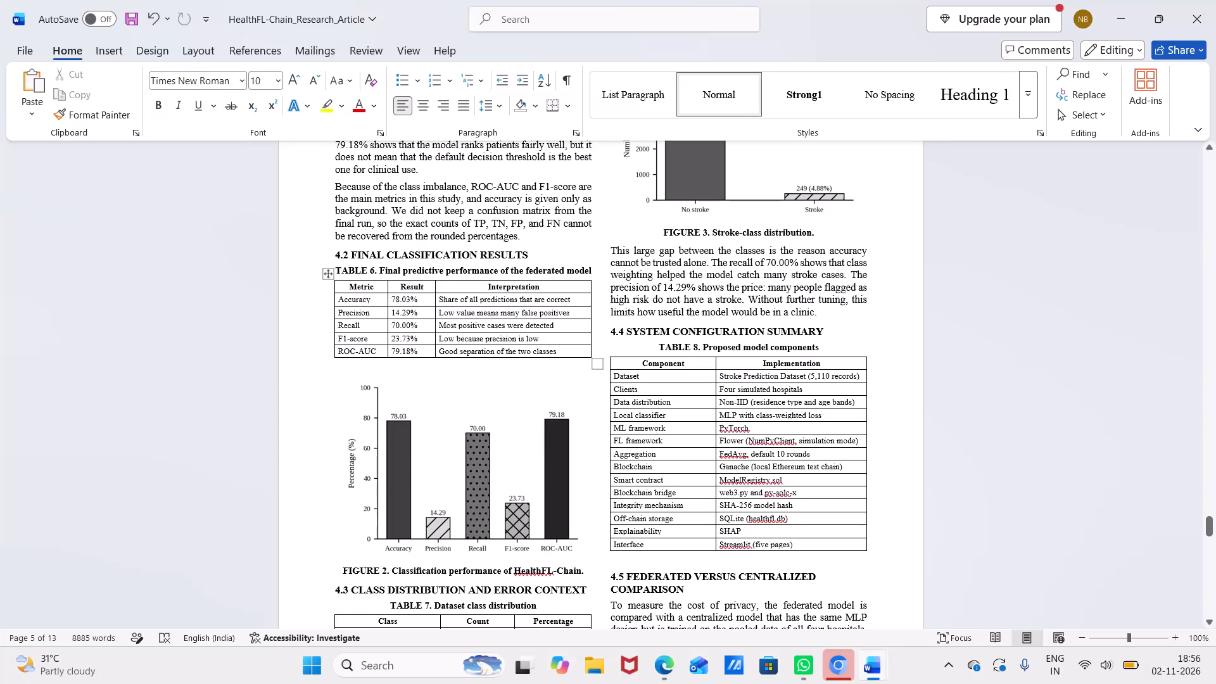
Delete the e-mail line under the third author's affiliation in the first-page author block.
{"action": "scroll", "coordinate": [665, 234], "scroll_direction": "up", "scroll_amount": 5}
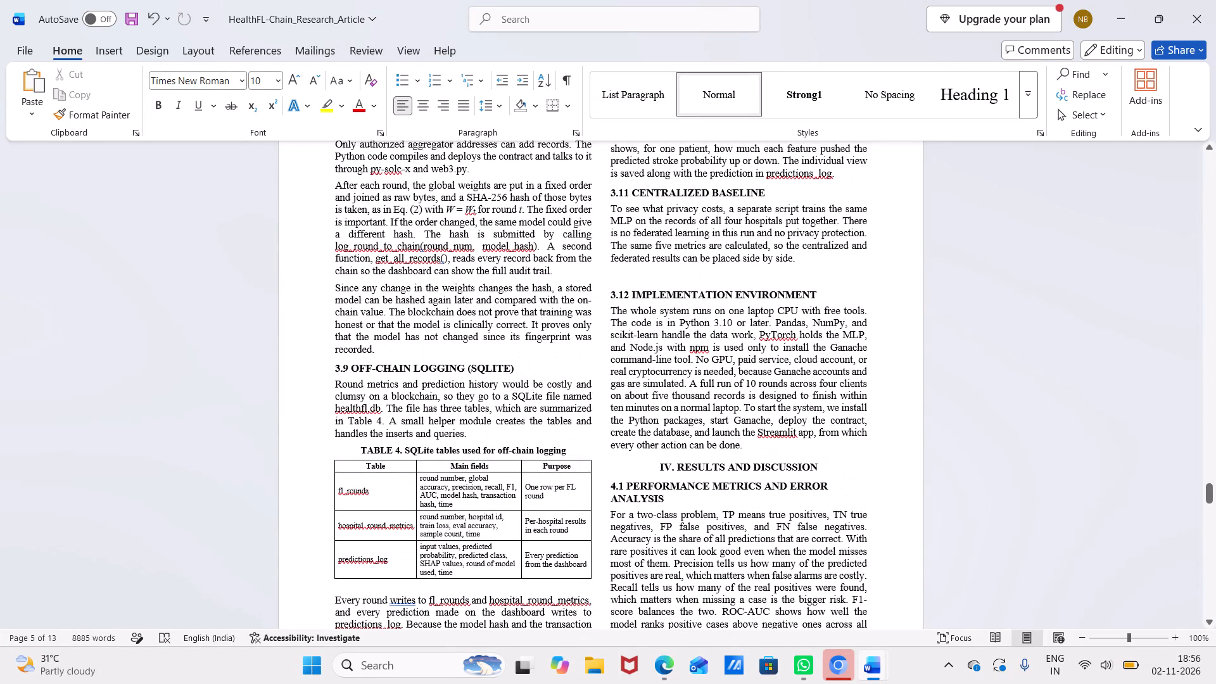
{"action": "scroll", "coordinate": [665, 234], "scroll_direction": "up", "scroll_amount": 20}
{"action": "scroll", "coordinate": [665, 234], "scroll_direction": "up", "scroll_amount": 2}
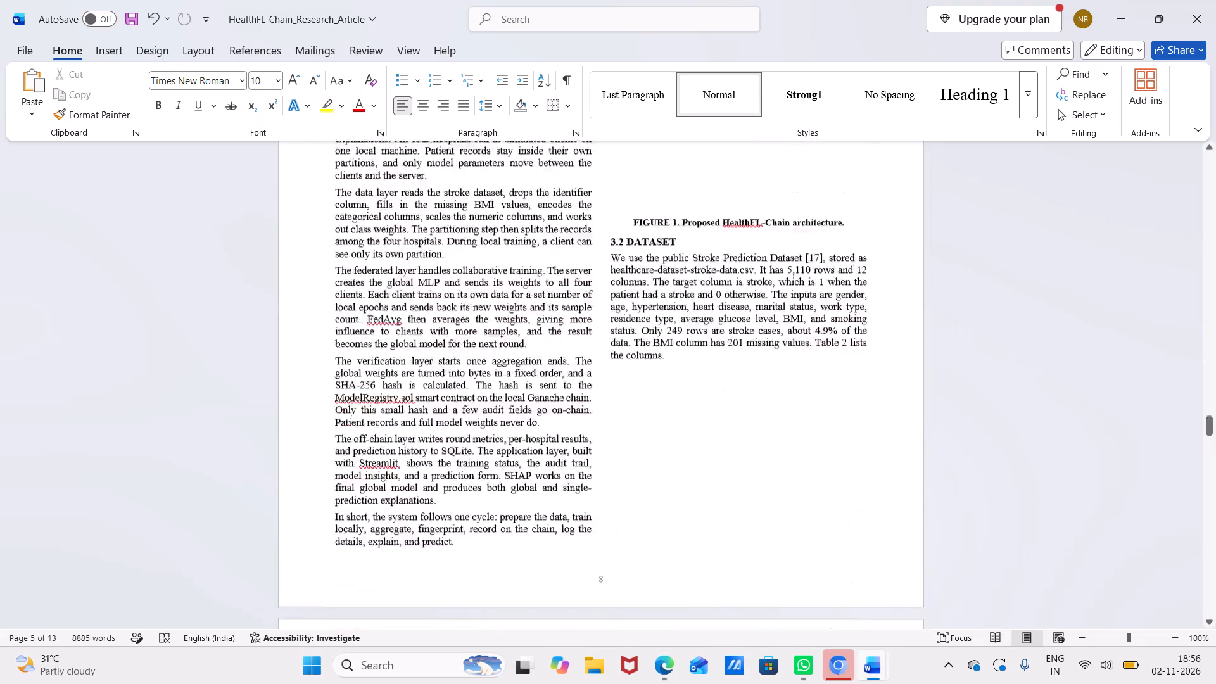
{"action": "scroll", "coordinate": [665, 234], "scroll_direction": "up", "scroll_amount": 20}
{"action": "scroll", "coordinate": [665, 234], "scroll_direction": "up", "scroll_amount": 13}
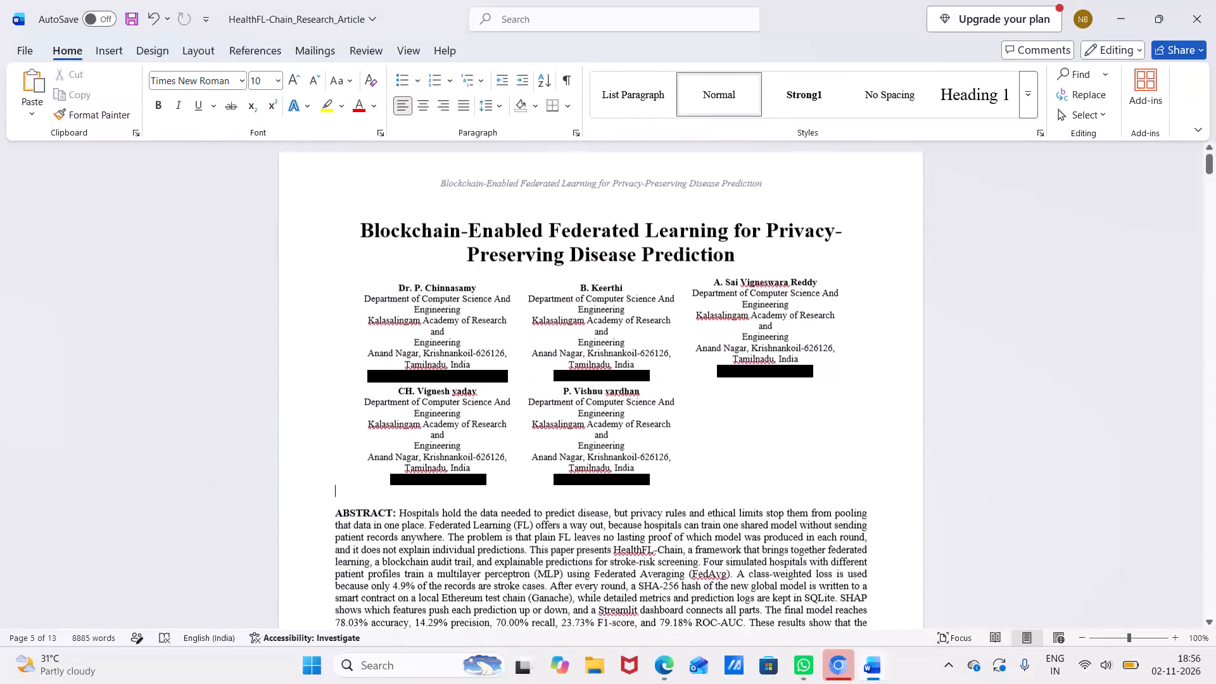
{"action": "scroll", "coordinate": [665, 234], "scroll_direction": "up", "scroll_amount": 1}
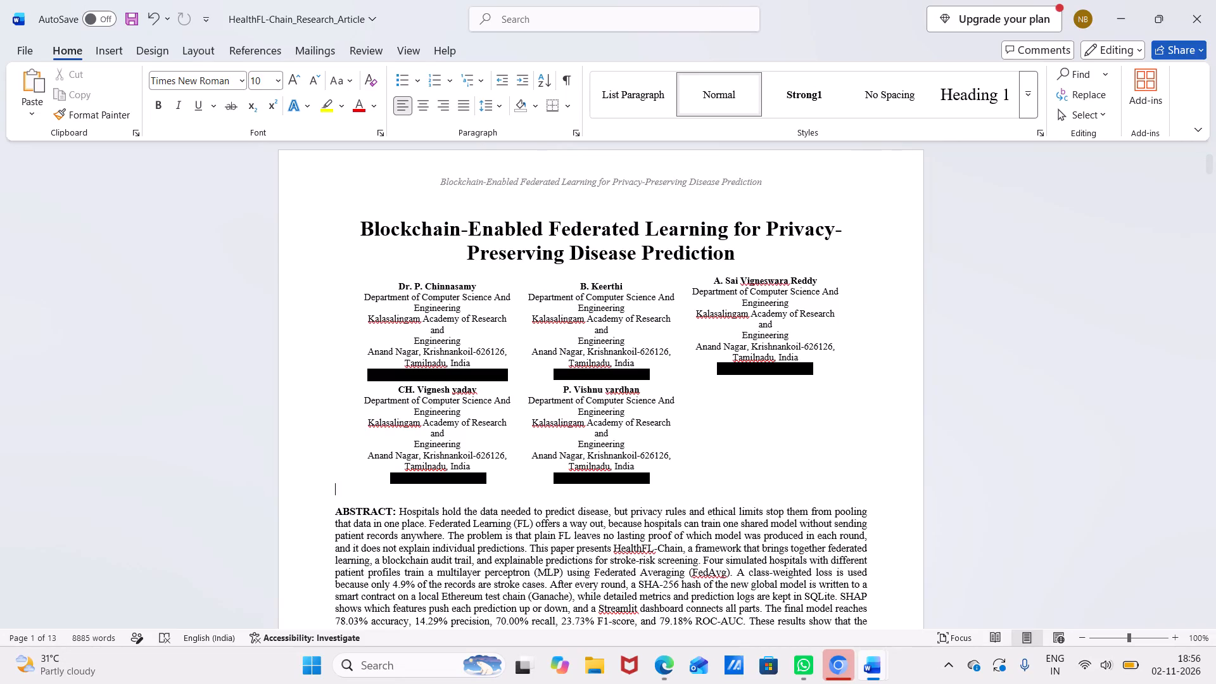
{"action": "left_click", "coordinate": [818, 367]}
{"action": "key", "text": "BackSpace"}
{"action": "key", "text": "BackSpace"}
{"action": "key", "text": "BackSpace"}
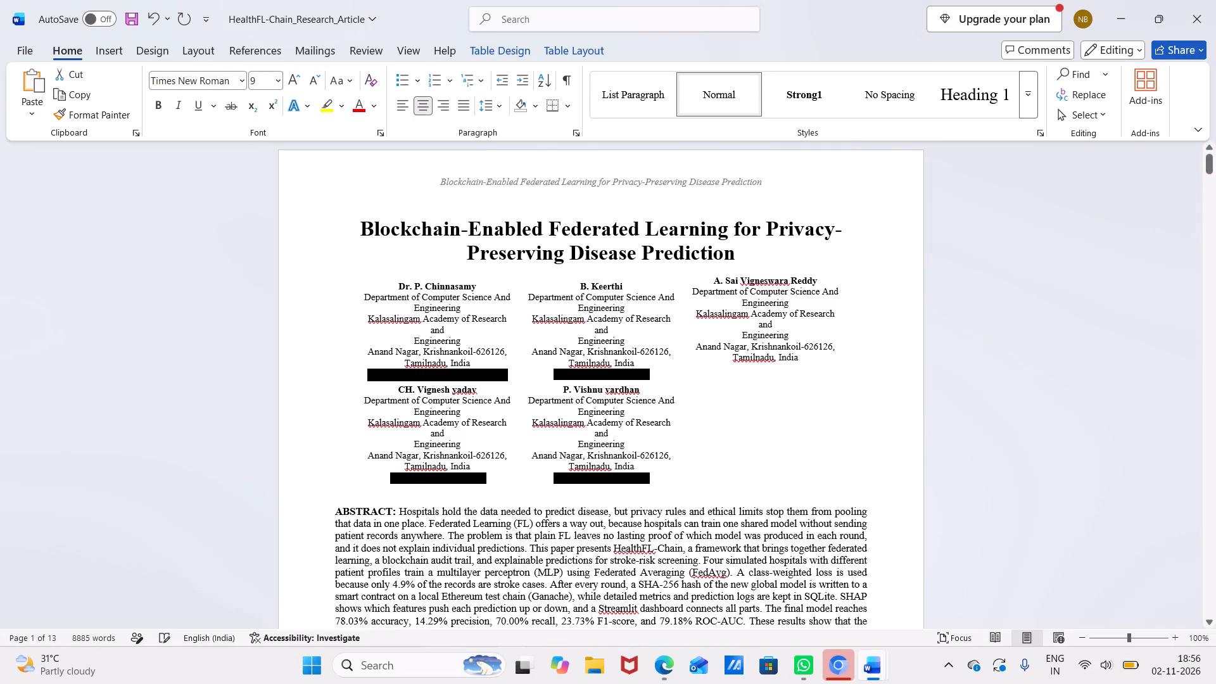
{"action": "left_click", "coordinate": [818, 357]}
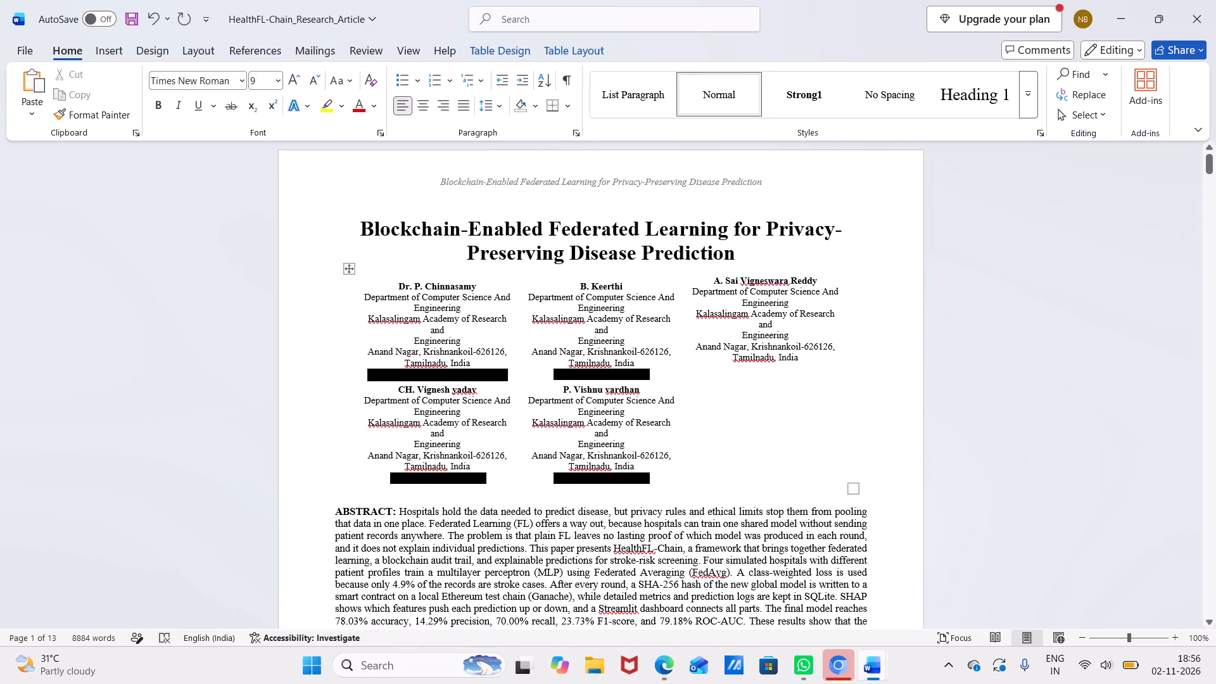
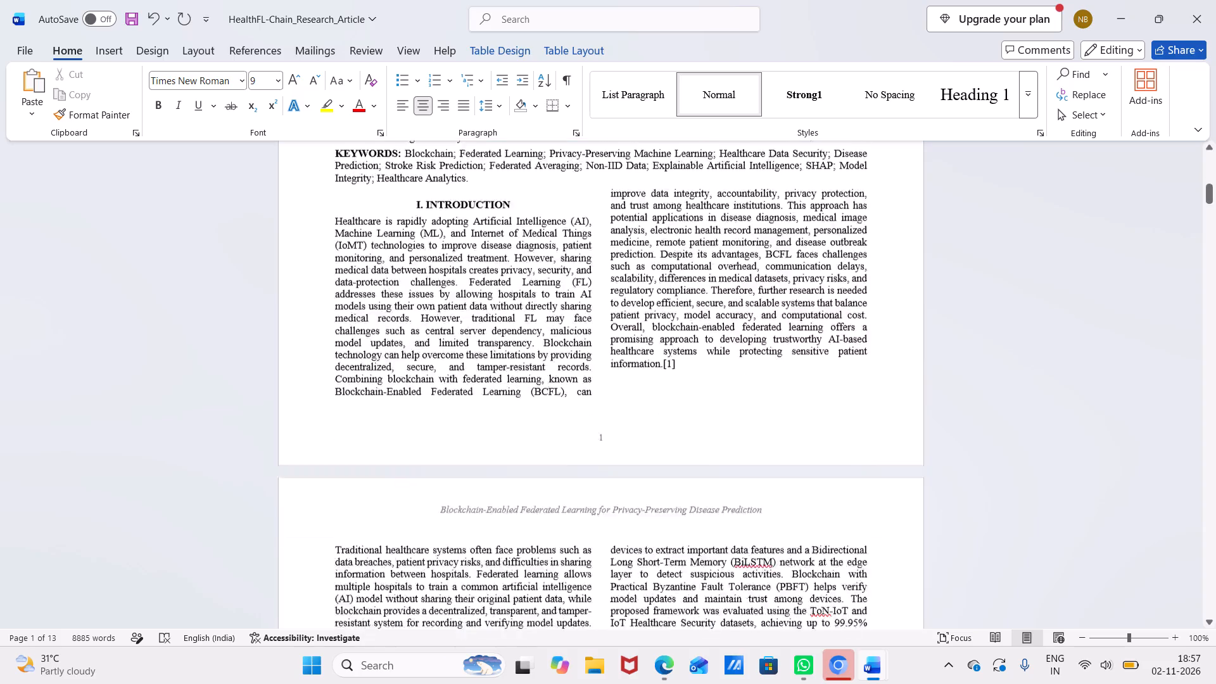
Review the results section of the article, examining the tables, figures and text layout from 4.2 Final Classification Results through 4.6.
{"action": "scroll", "coordinate": [818, 357], "scroll_direction": "down", "scroll_amount": 20}
{"action": "scroll", "coordinate": [818, 357], "scroll_direction": "down", "scroll_amount": 10}
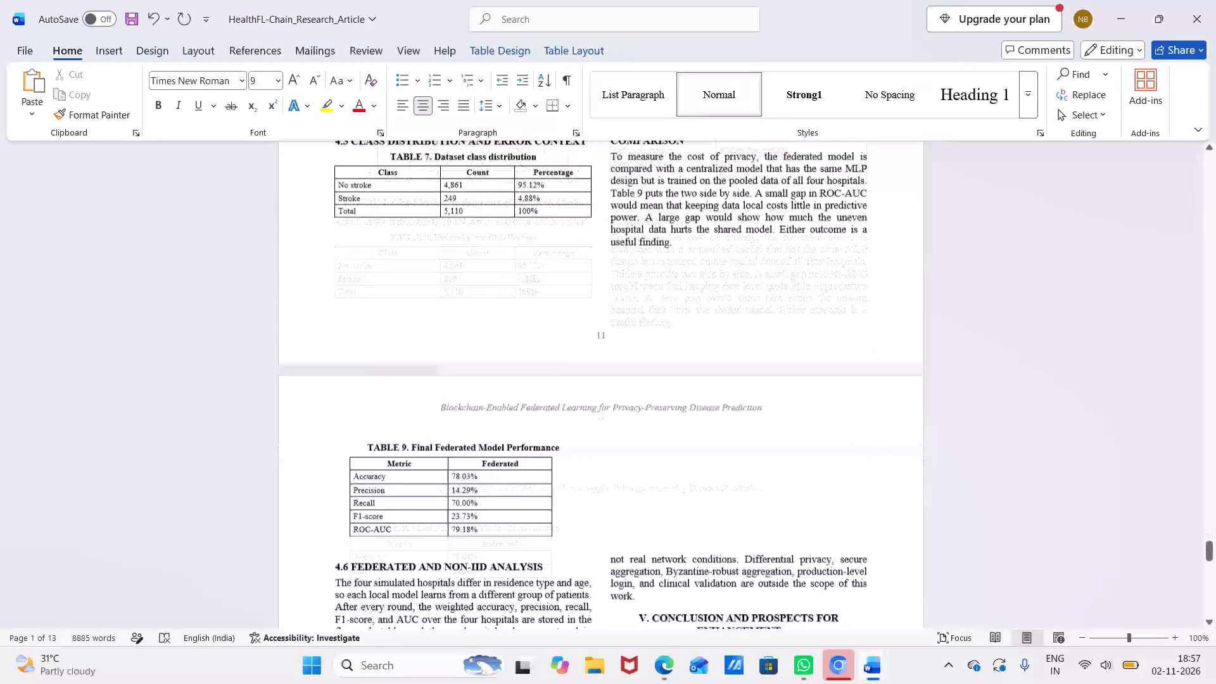
{"action": "scroll", "coordinate": [818, 357], "scroll_direction": "down", "scroll_amount": 1}
{"action": "scroll", "coordinate": [818, 357], "scroll_direction": "up", "scroll_amount": 3}
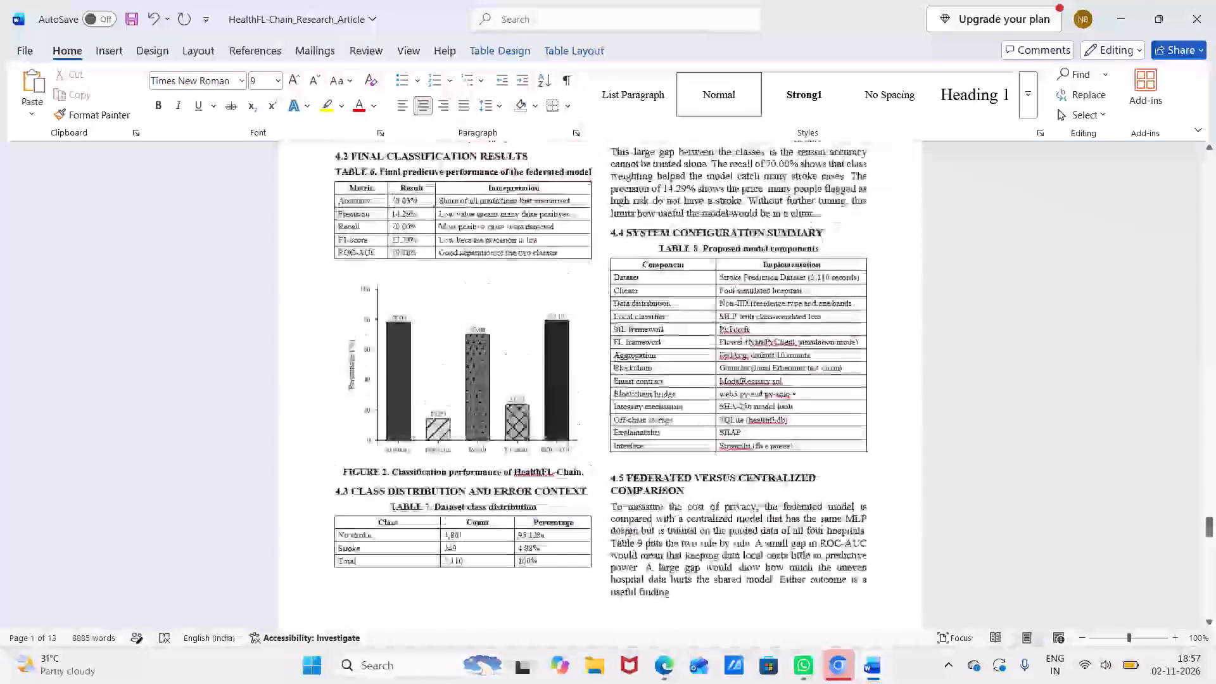
{"action": "scroll", "coordinate": [818, 357], "scroll_direction": "up", "scroll_amount": 1}
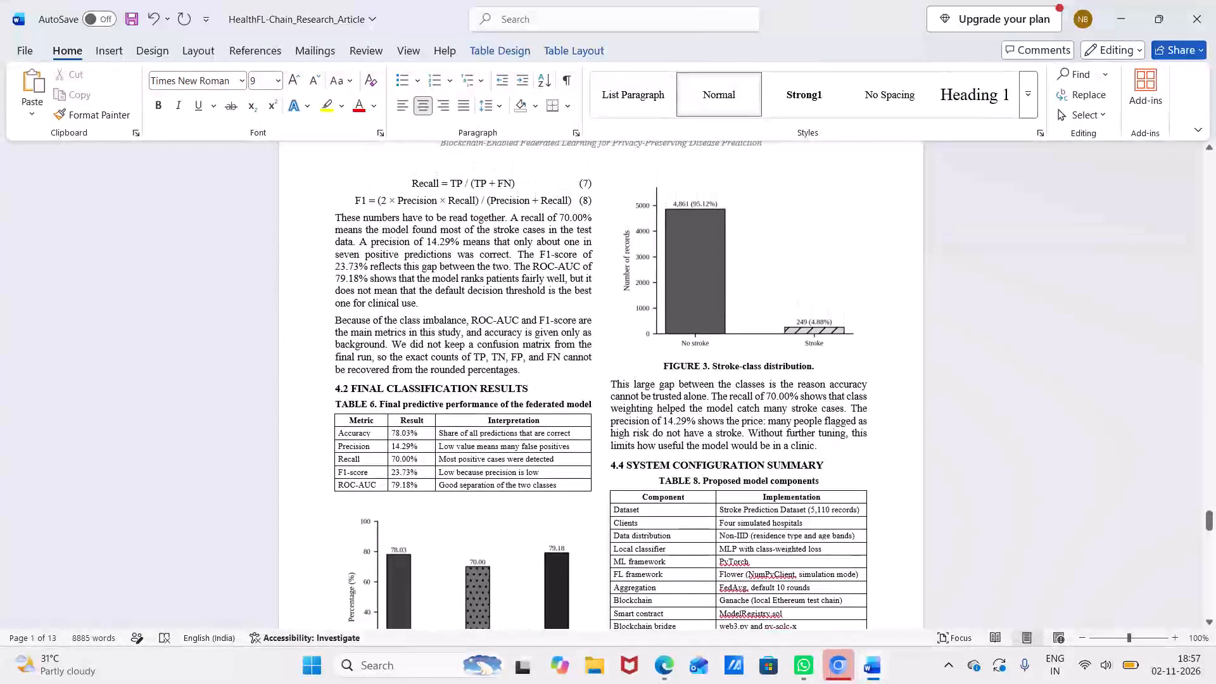
{"action": "scroll", "coordinate": [818, 357], "scroll_direction": "down", "scroll_amount": 2}
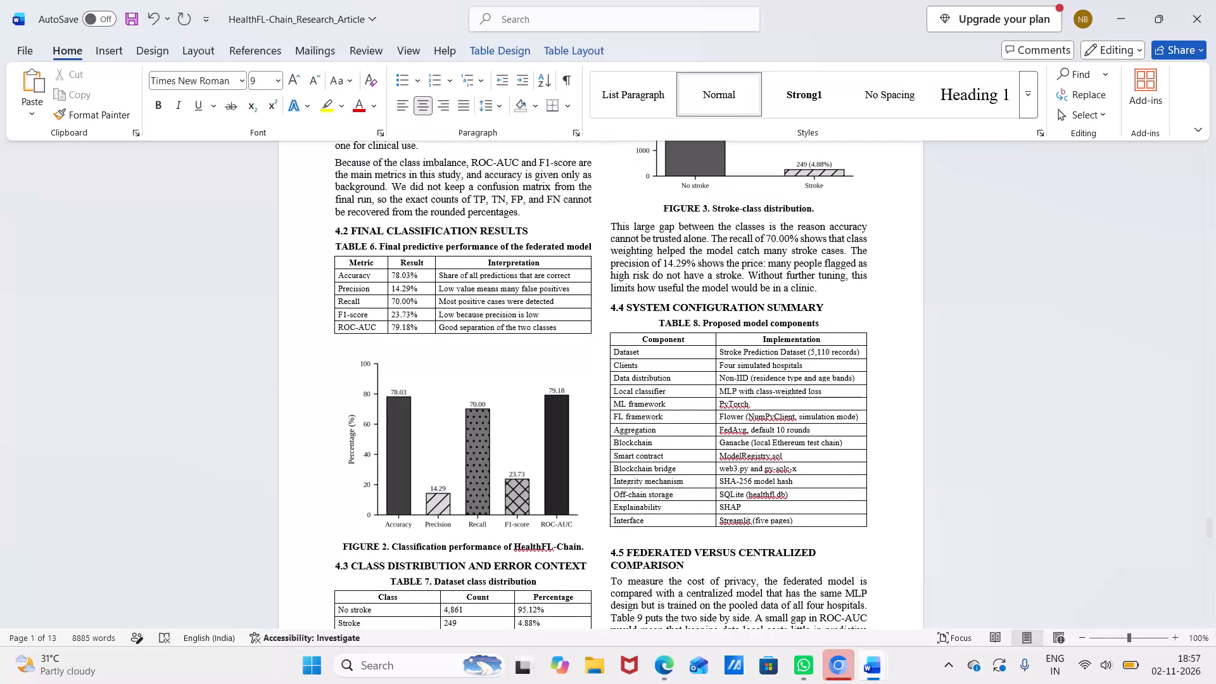
{"action": "scroll", "coordinate": [818, 357], "scroll_direction": "up", "scroll_amount": 1}
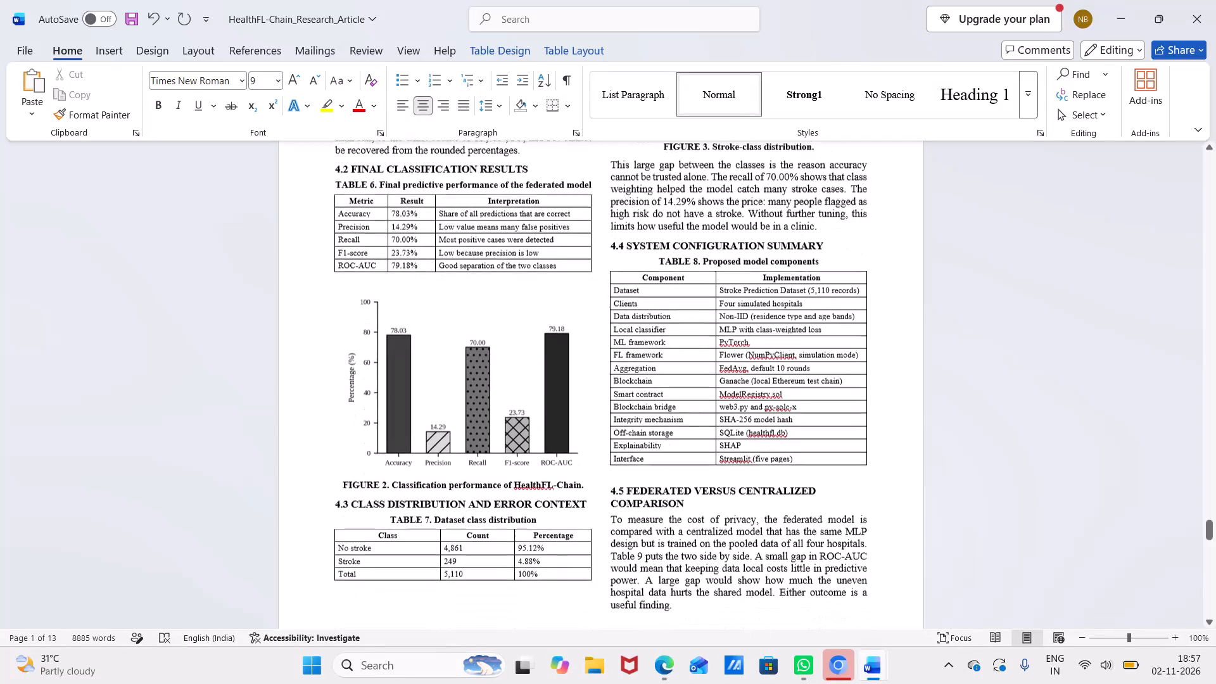
{"action": "scroll", "coordinate": [818, 357], "scroll_direction": "up", "scroll_amount": 1}
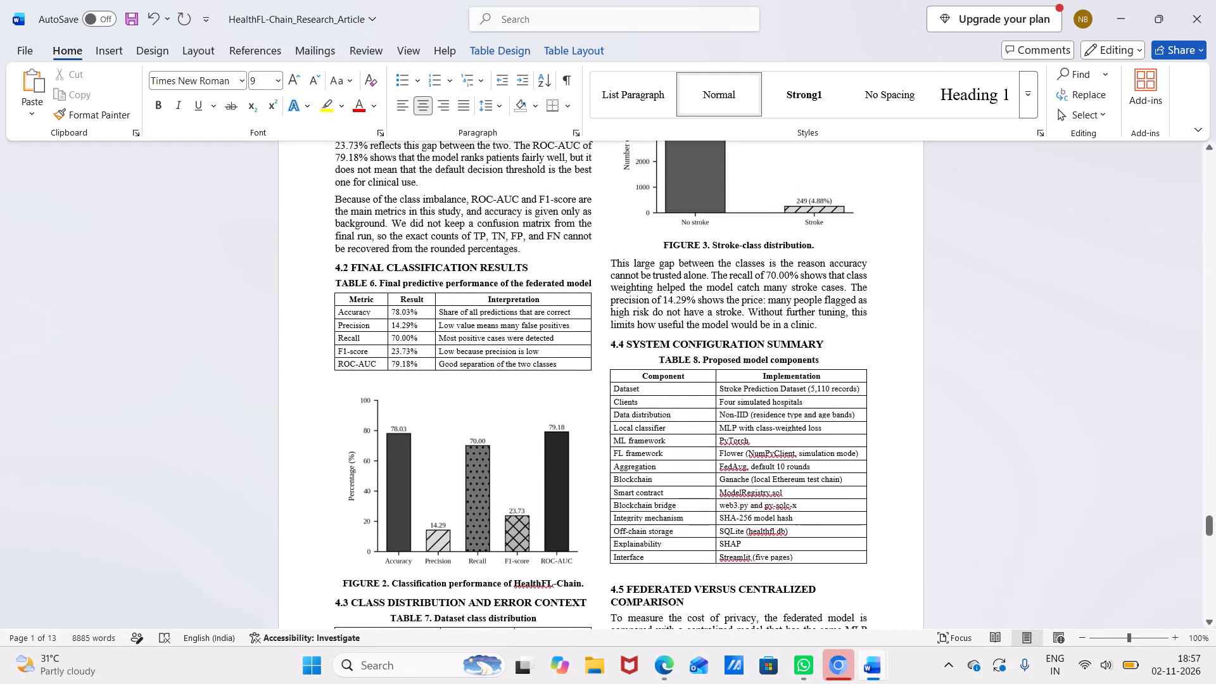
{"action": "scroll", "coordinate": [818, 357], "scroll_direction": "up", "scroll_amount": 1}
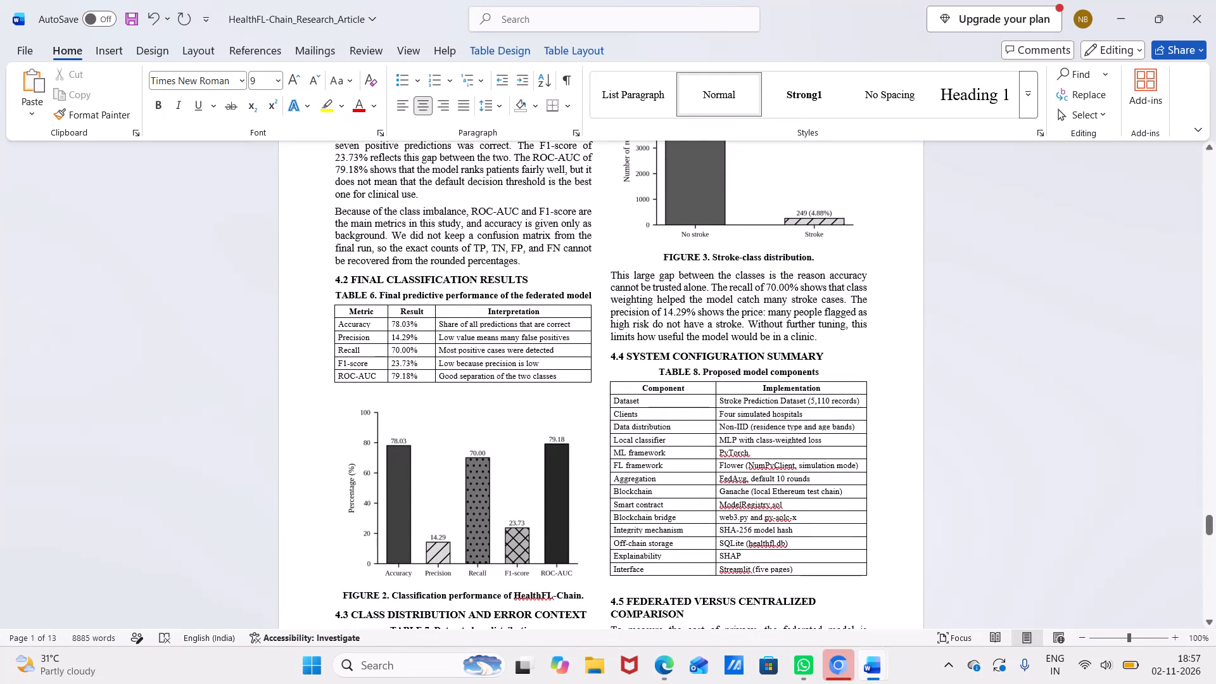
{"action": "scroll", "coordinate": [818, 357], "scroll_direction": "down", "scroll_amount": 1}
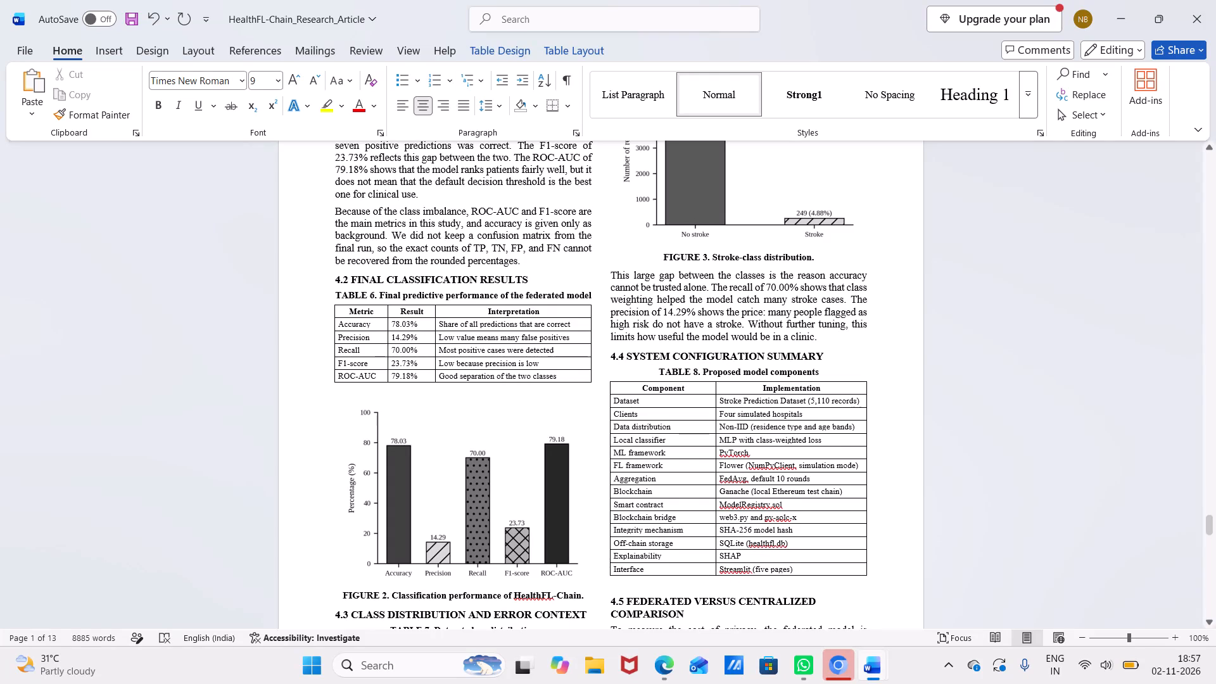
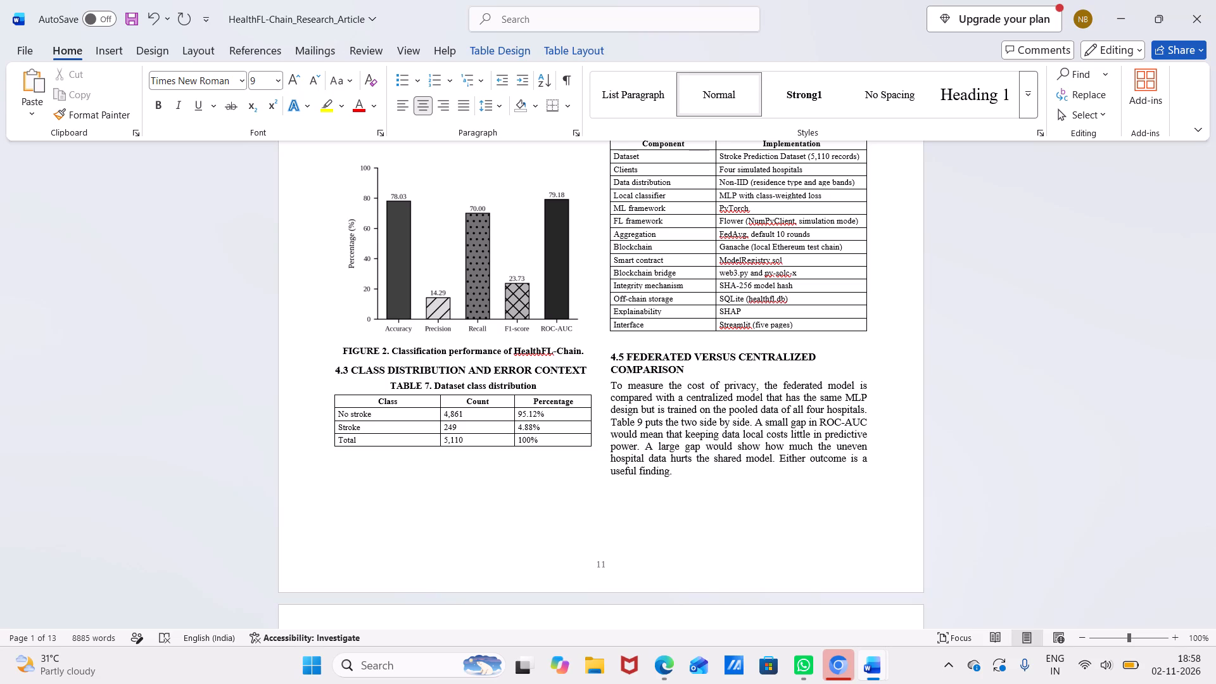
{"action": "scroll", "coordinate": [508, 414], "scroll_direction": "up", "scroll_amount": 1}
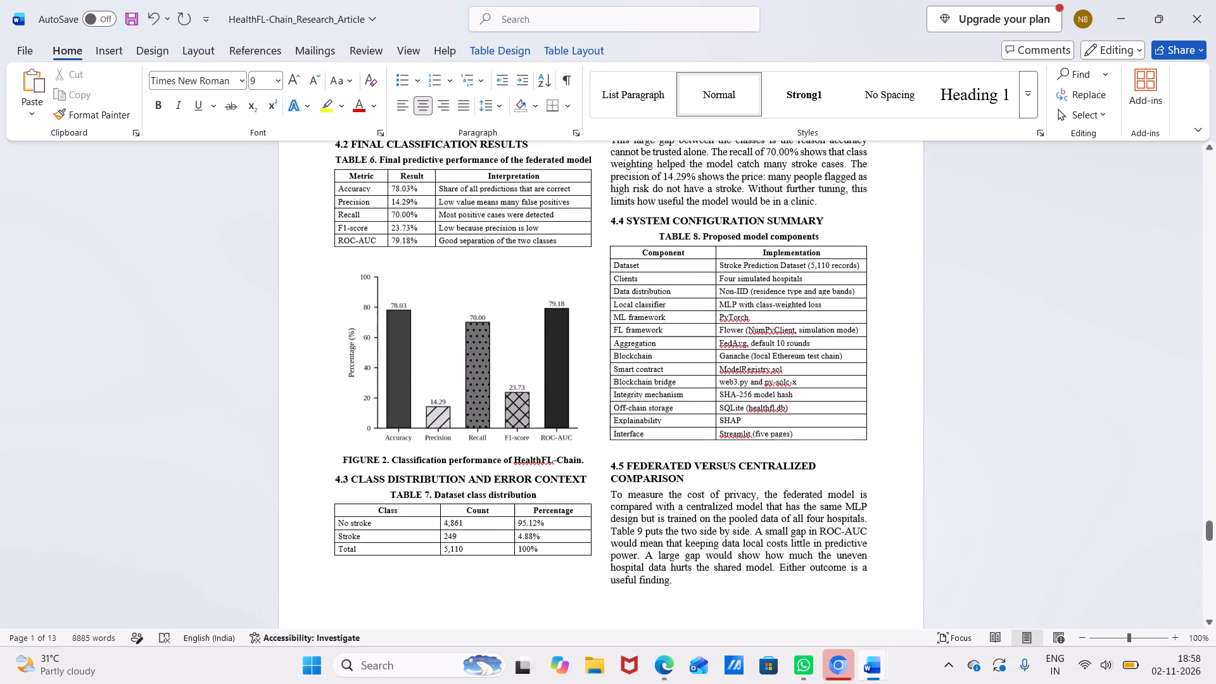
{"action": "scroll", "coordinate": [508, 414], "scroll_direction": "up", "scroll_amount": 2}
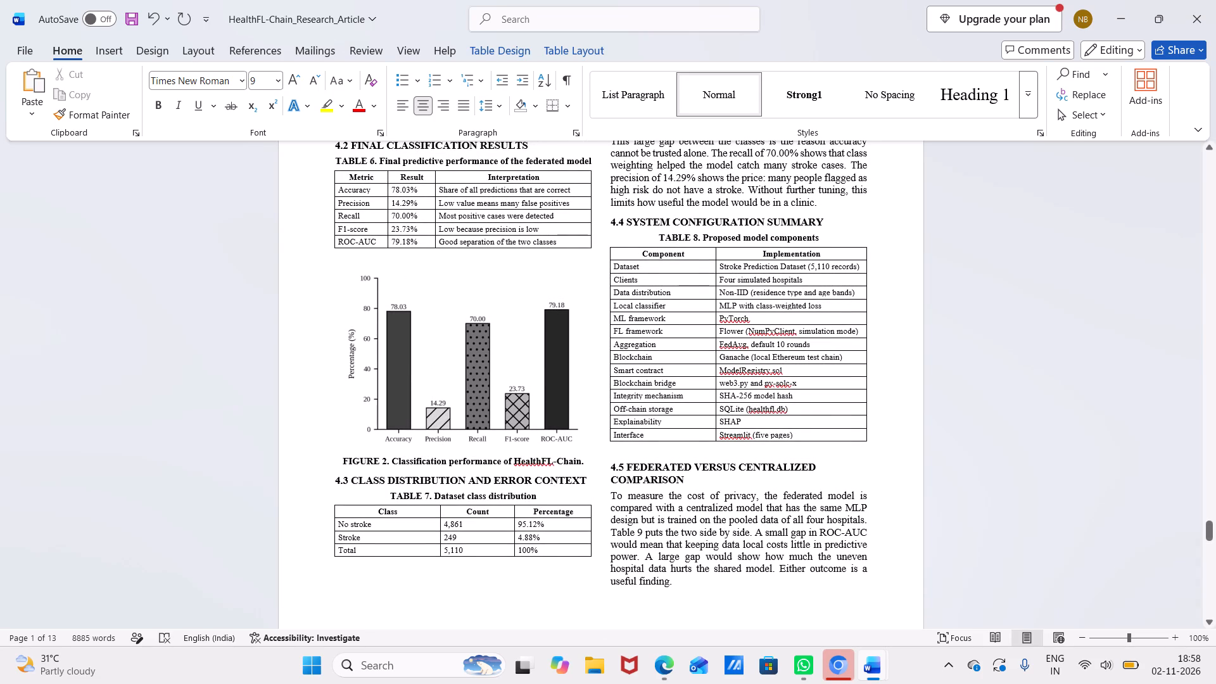
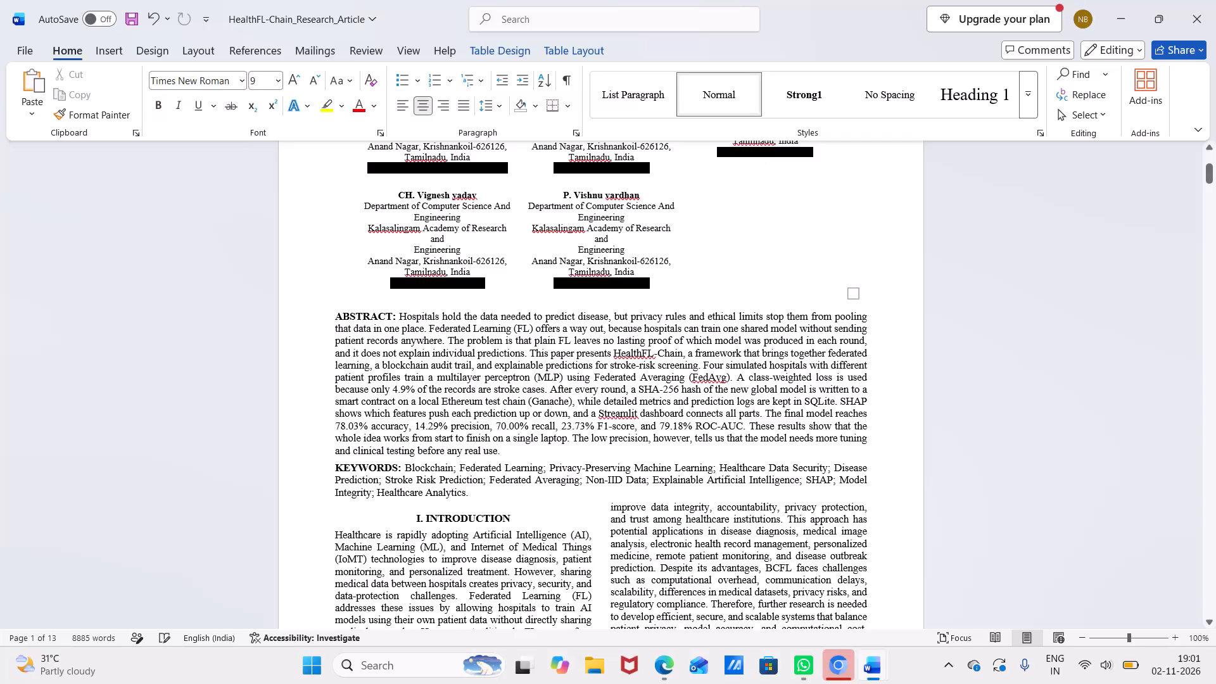
Review the article's body from the abstract through the literature and proposed-model sections to the classification results tables and figures in Section IV.
{"action": "scroll", "coordinate": [508, 414], "scroll_direction": "down", "scroll_amount": 7}
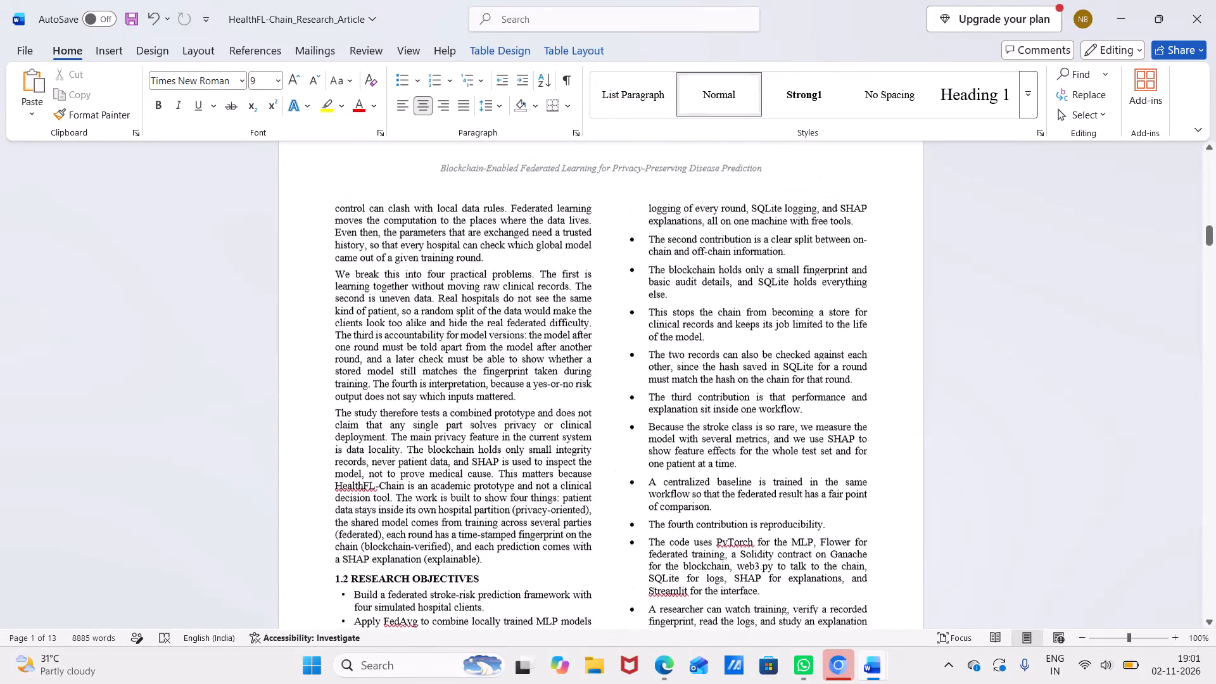
{"action": "scroll", "coordinate": [508, 414], "scroll_direction": "down", "scroll_amount": 5}
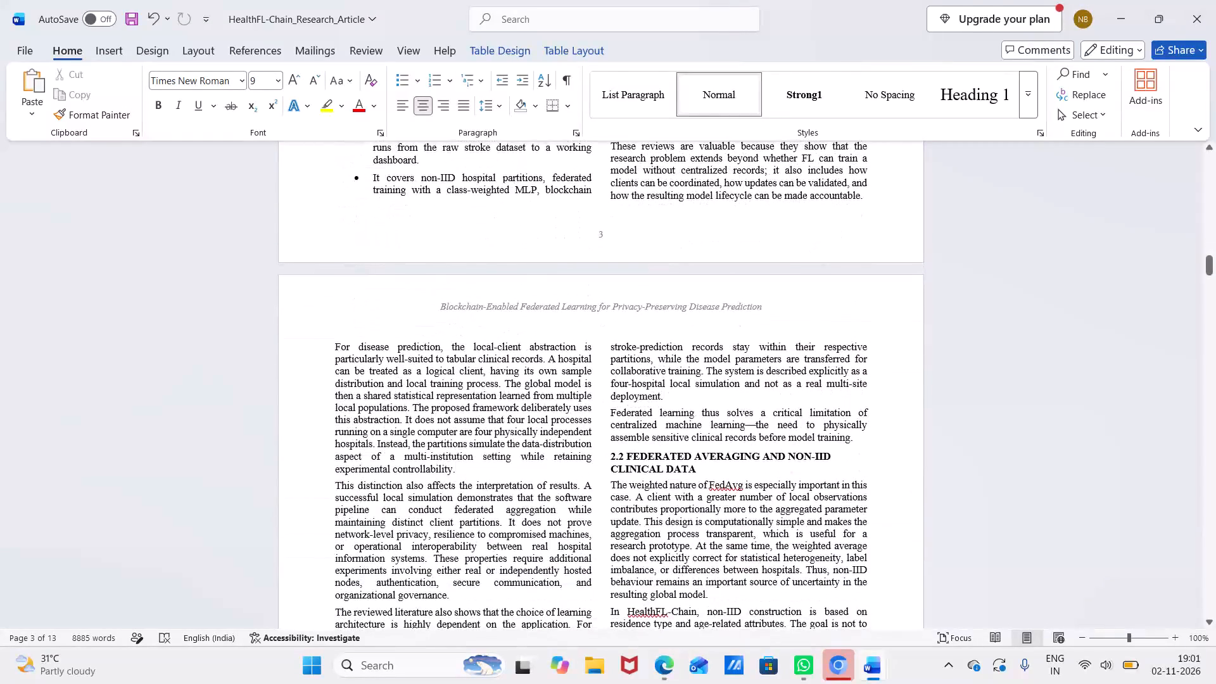
{"action": "scroll", "coordinate": [508, 414], "scroll_direction": "down", "scroll_amount": 3}
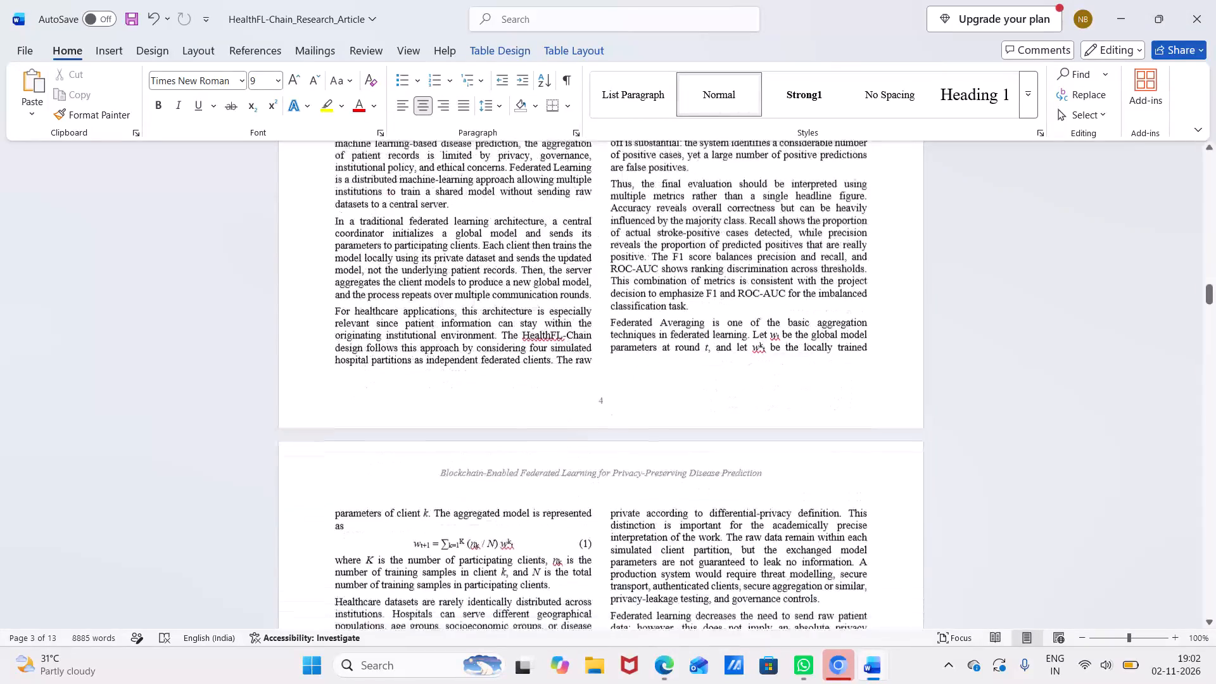
{"action": "scroll", "coordinate": [508, 414], "scroll_direction": "down", "scroll_amount": 8}
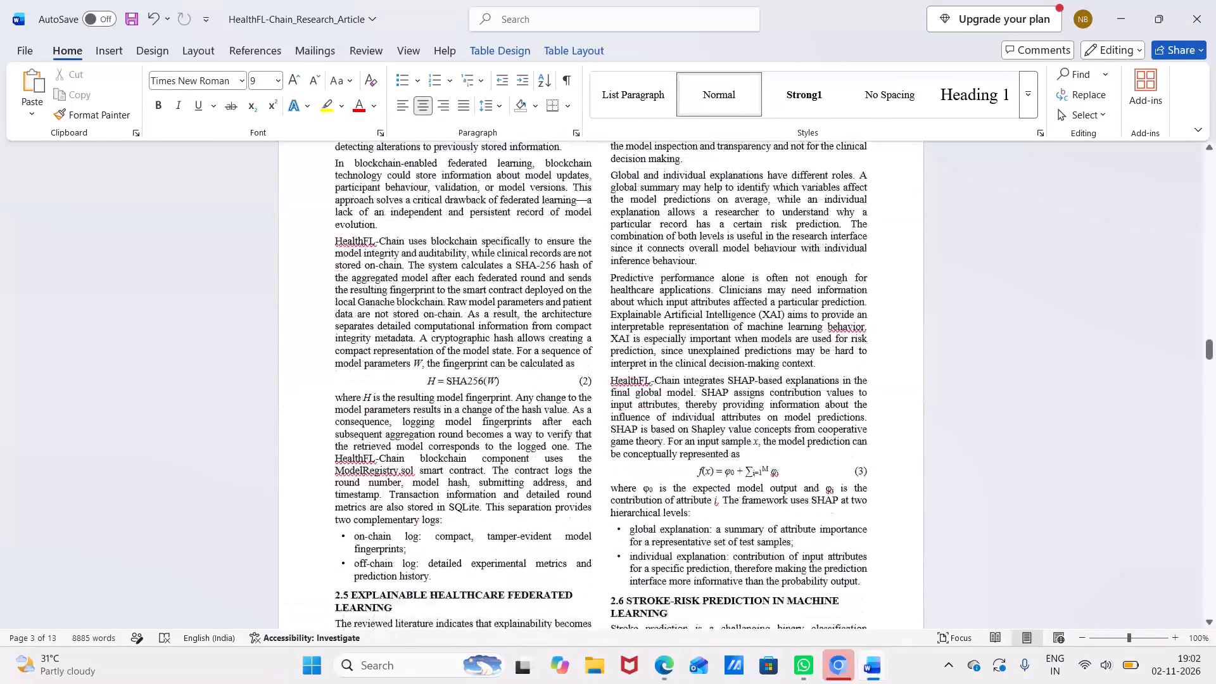
{"action": "scroll", "coordinate": [508, 414], "scroll_direction": "up", "scroll_amount": 20}
{"action": "scroll", "coordinate": [508, 414], "scroll_direction": "up", "scroll_amount": 20}
{"action": "scroll", "coordinate": [508, 414], "scroll_direction": "up", "scroll_amount": 20}
{"action": "scroll", "coordinate": [508, 414], "scroll_direction": "down", "scroll_amount": 6}
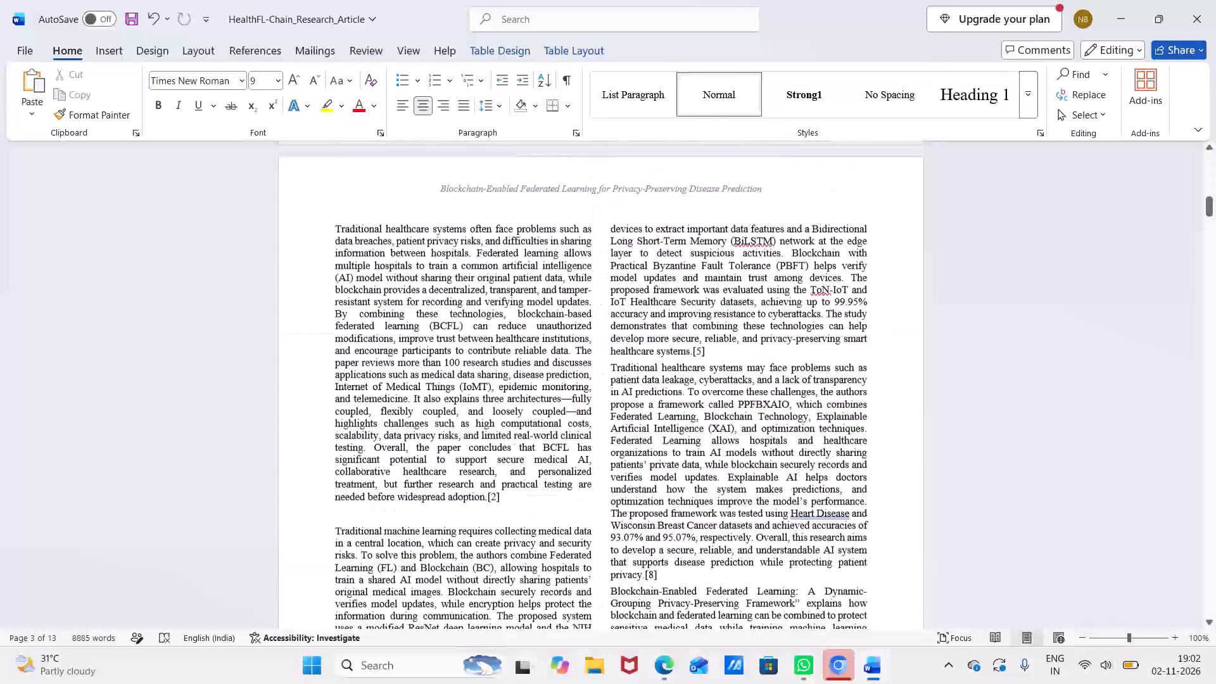
{"action": "scroll", "coordinate": [508, 414], "scroll_direction": "down", "scroll_amount": 20}
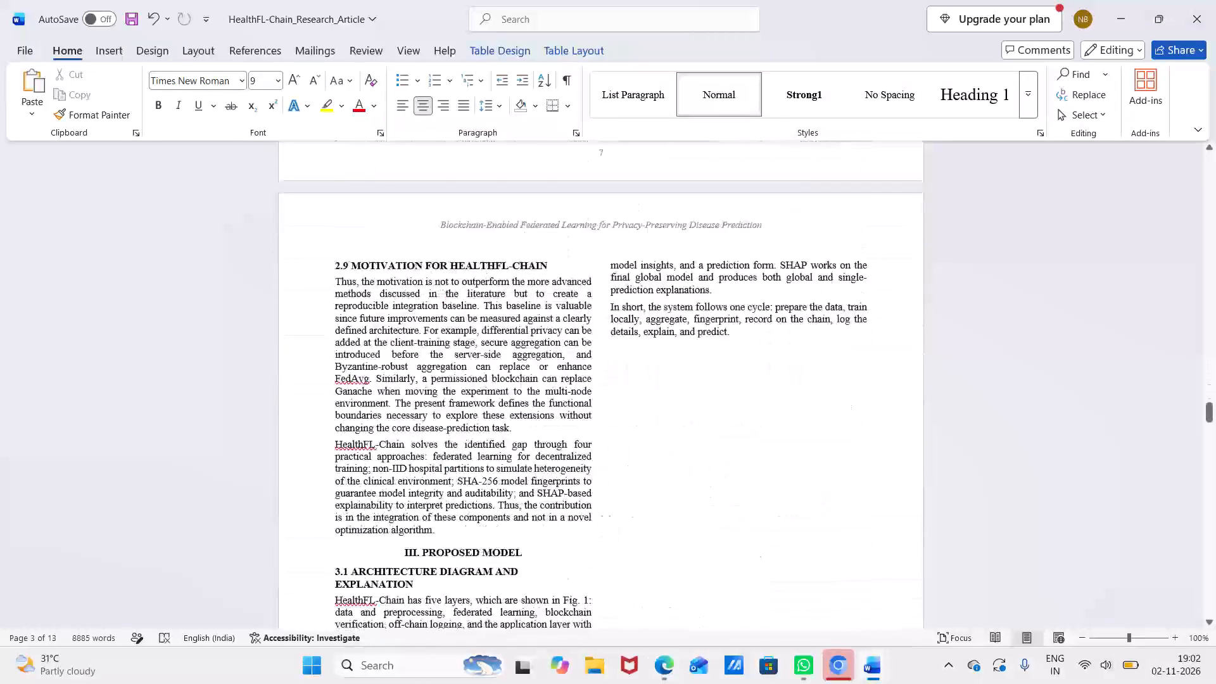
{"action": "scroll", "coordinate": [508, 414], "scroll_direction": "down", "scroll_amount": 9}
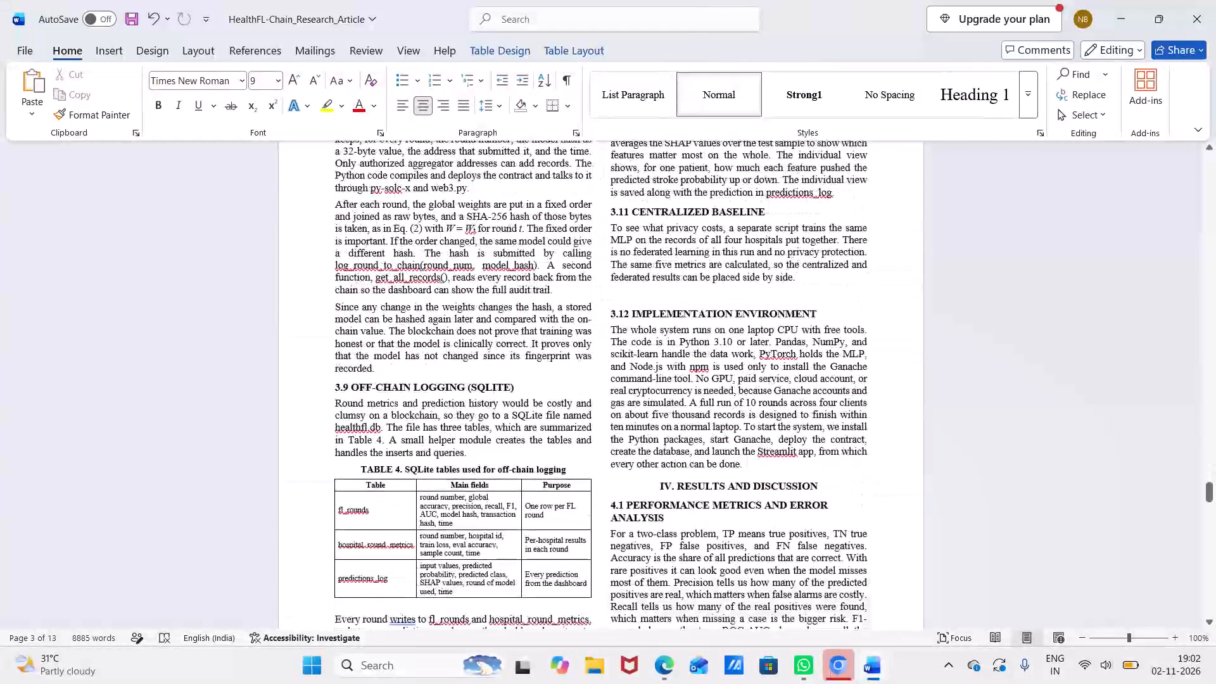
{"action": "scroll", "coordinate": [508, 414], "scroll_direction": "down", "scroll_amount": 7}
{"action": "scroll", "coordinate": [508, 414], "scroll_direction": "up", "scroll_amount": 2}
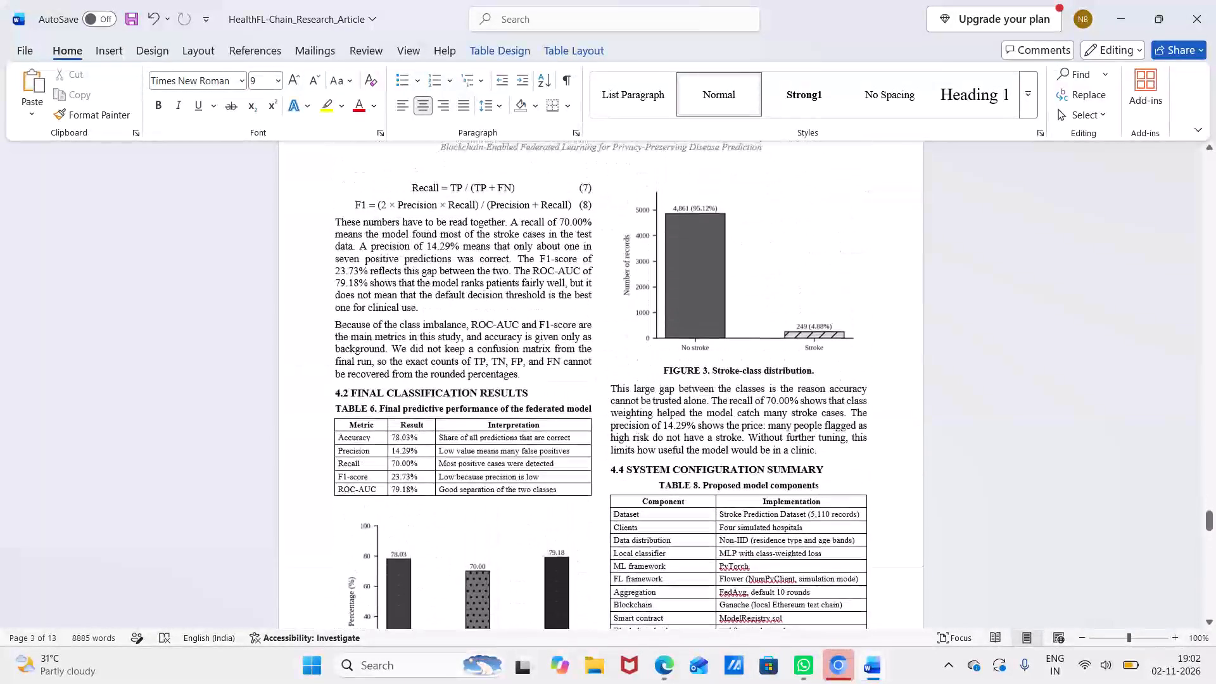
{"action": "scroll", "coordinate": [508, 414], "scroll_direction": "down", "scroll_amount": 1}
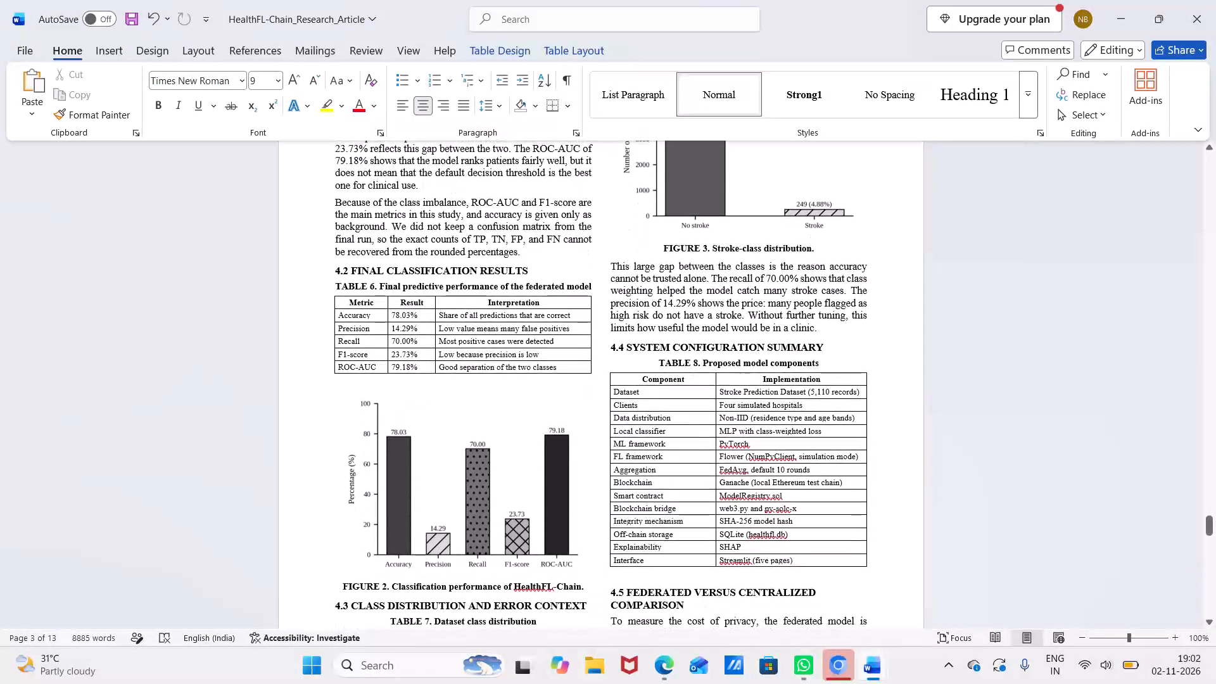
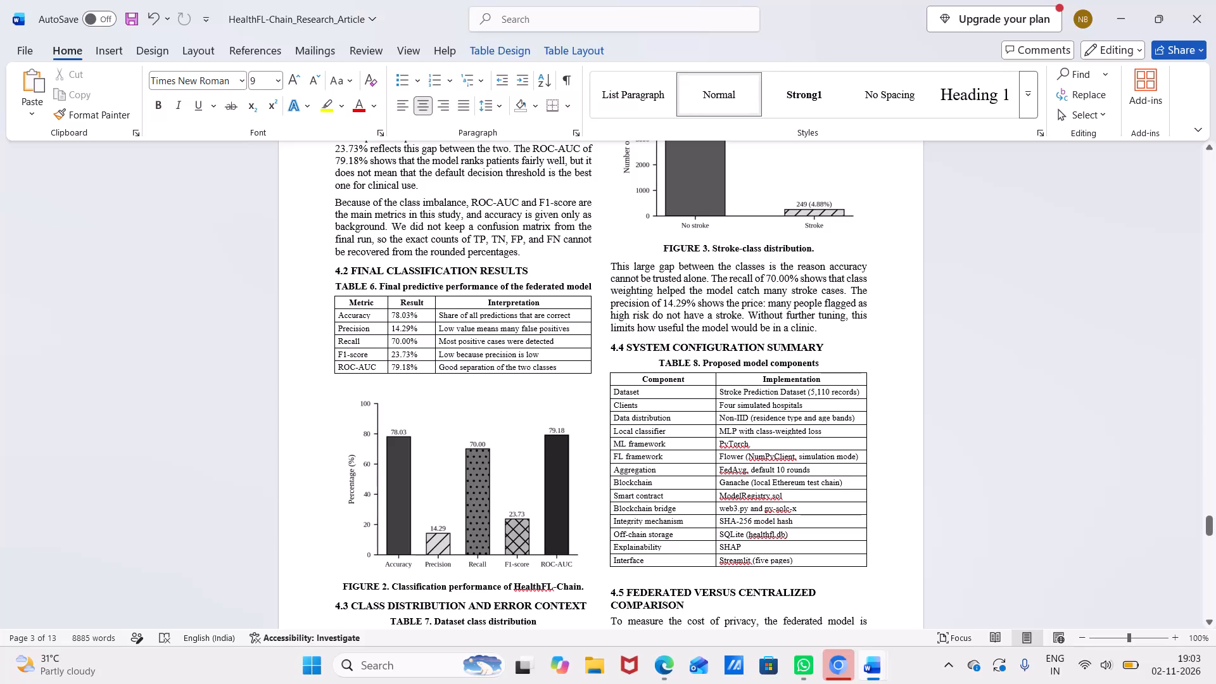
Continue reviewing Section IV through the classification results, class distribution and system configuration tables and figures.
{"action": "scroll", "coordinate": [526, 436], "scroll_direction": "down", "scroll_amount": 1}
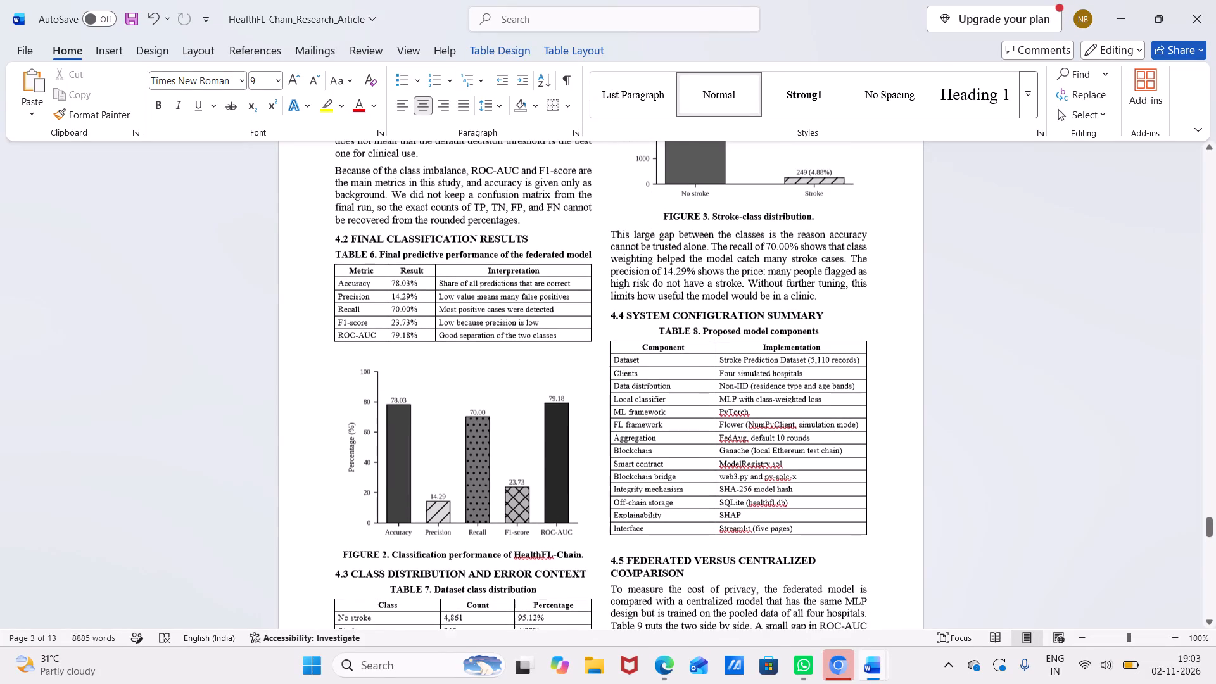
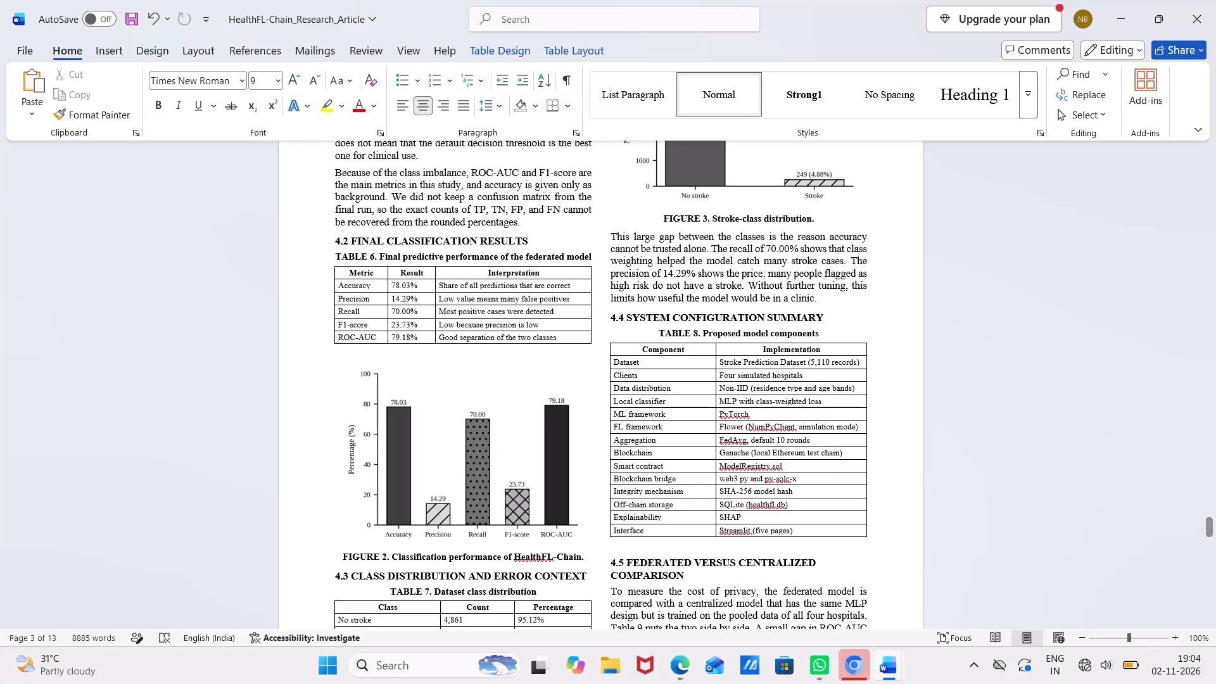
Insert two blank lines above the third author's name in the first row of the author block.
{"action": "scroll", "coordinate": [613, 201], "scroll_direction": "up", "scroll_amount": 20}
{"action": "scroll", "coordinate": [613, 201], "scroll_direction": "up", "scroll_amount": 10}
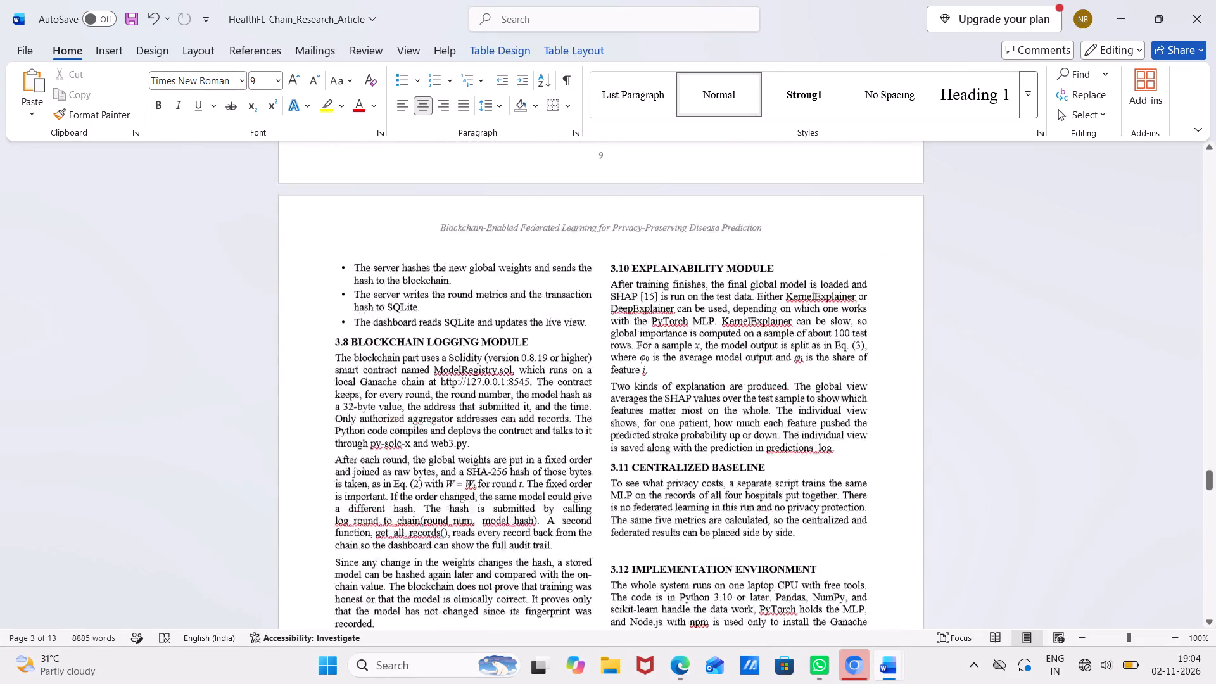
{"action": "scroll", "coordinate": [613, 201], "scroll_direction": "up", "scroll_amount": 20}
{"action": "scroll", "coordinate": [613, 201], "scroll_direction": "up", "scroll_amount": 20}
{"action": "scroll", "coordinate": [613, 201], "scroll_direction": "up", "scroll_amount": 20}
{"action": "scroll", "coordinate": [613, 201], "scroll_direction": "up", "scroll_amount": 3}
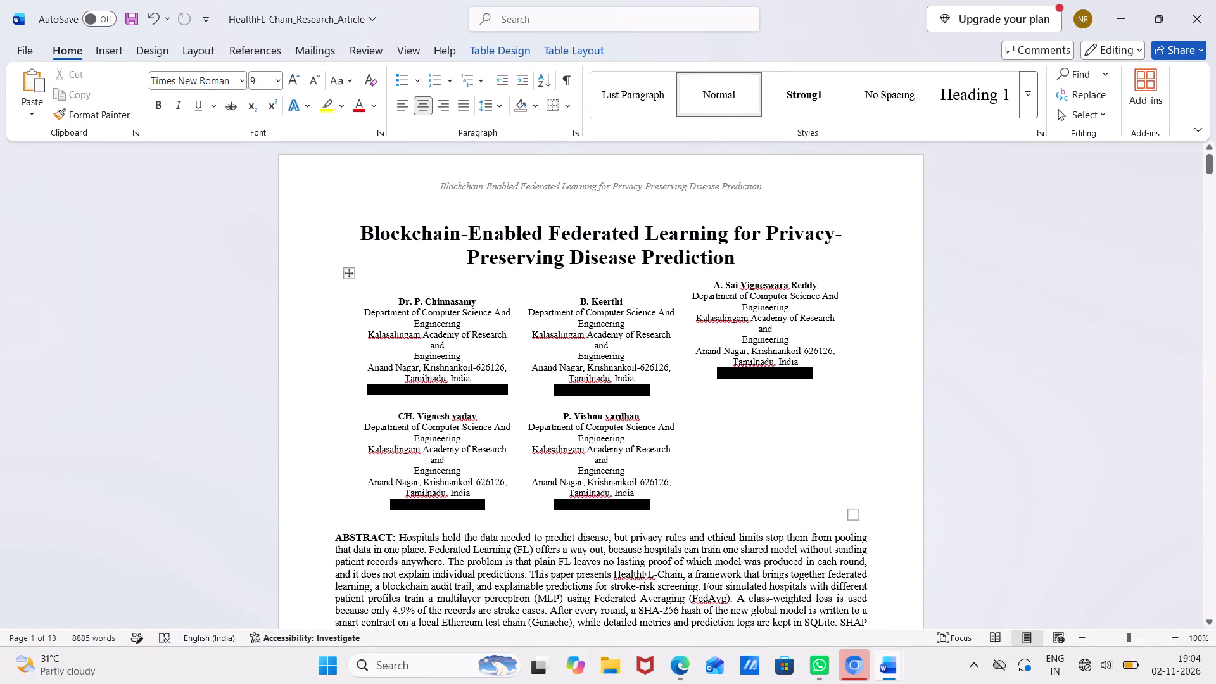
{"action": "left_click", "coordinate": [711, 287]}
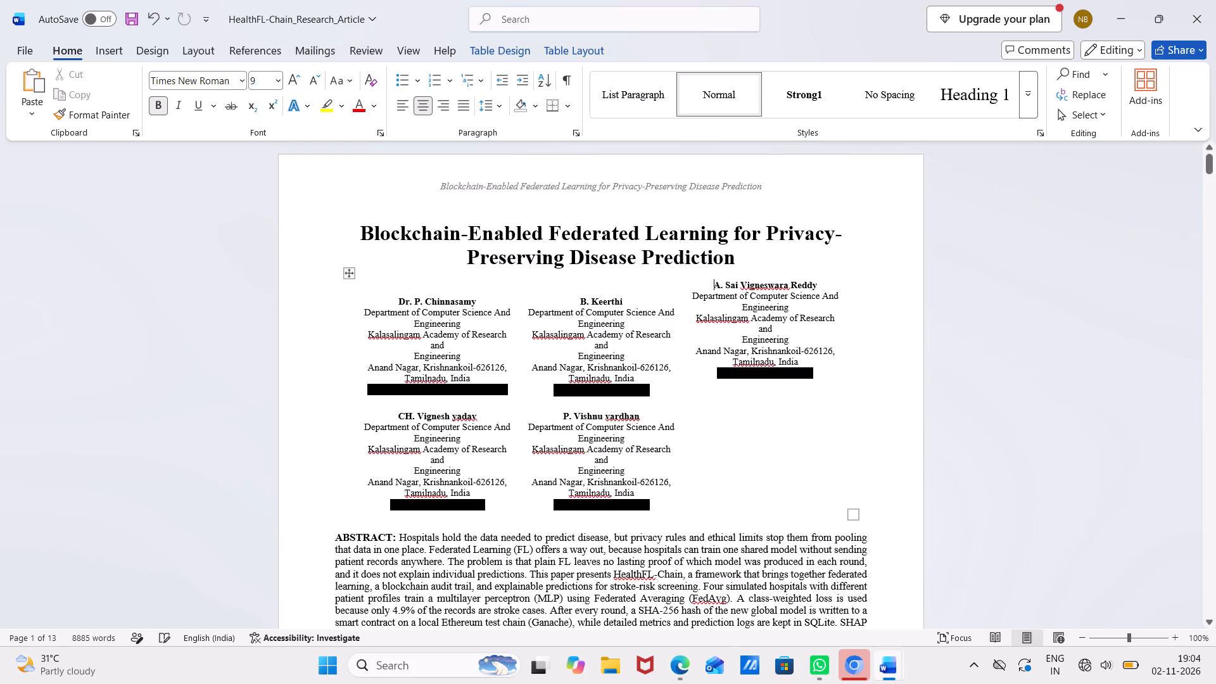
{"action": "key", "text": "Return"}
{"action": "key", "text": "Return"}
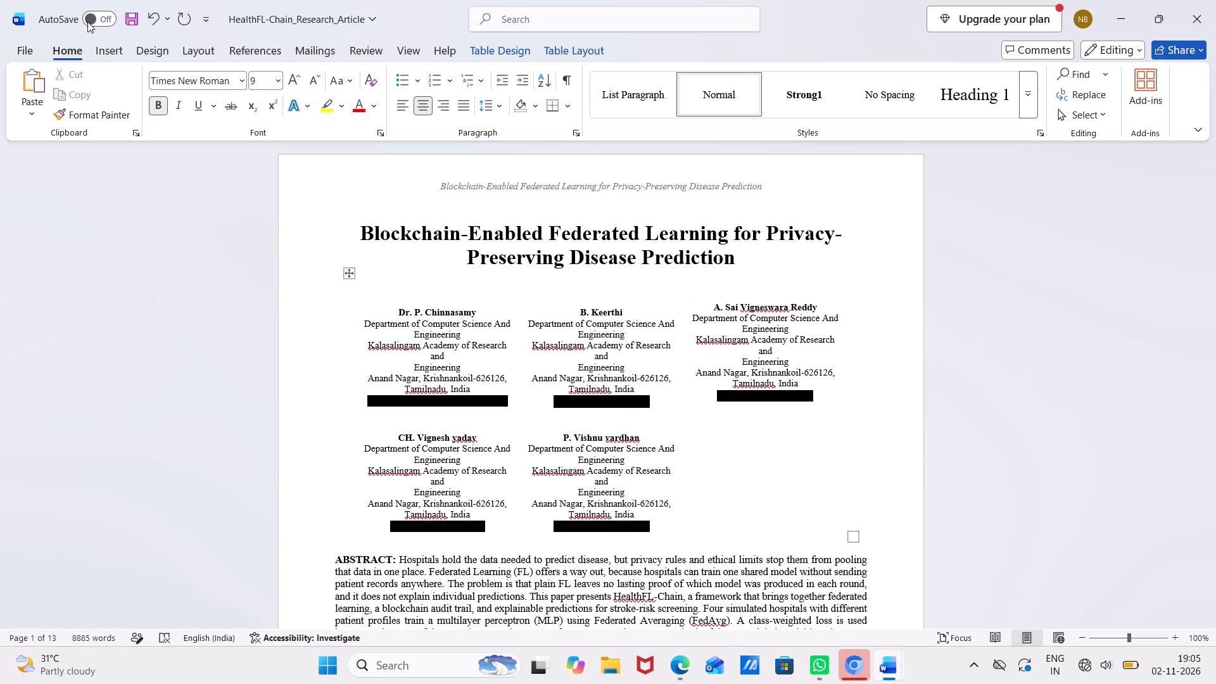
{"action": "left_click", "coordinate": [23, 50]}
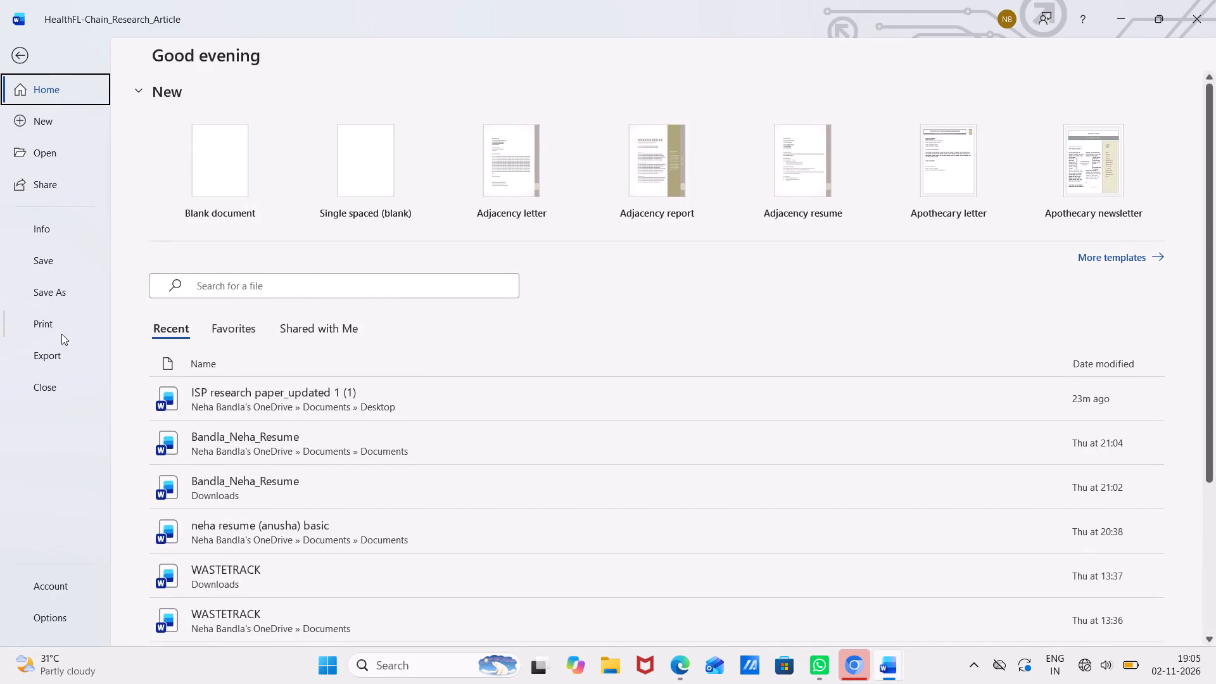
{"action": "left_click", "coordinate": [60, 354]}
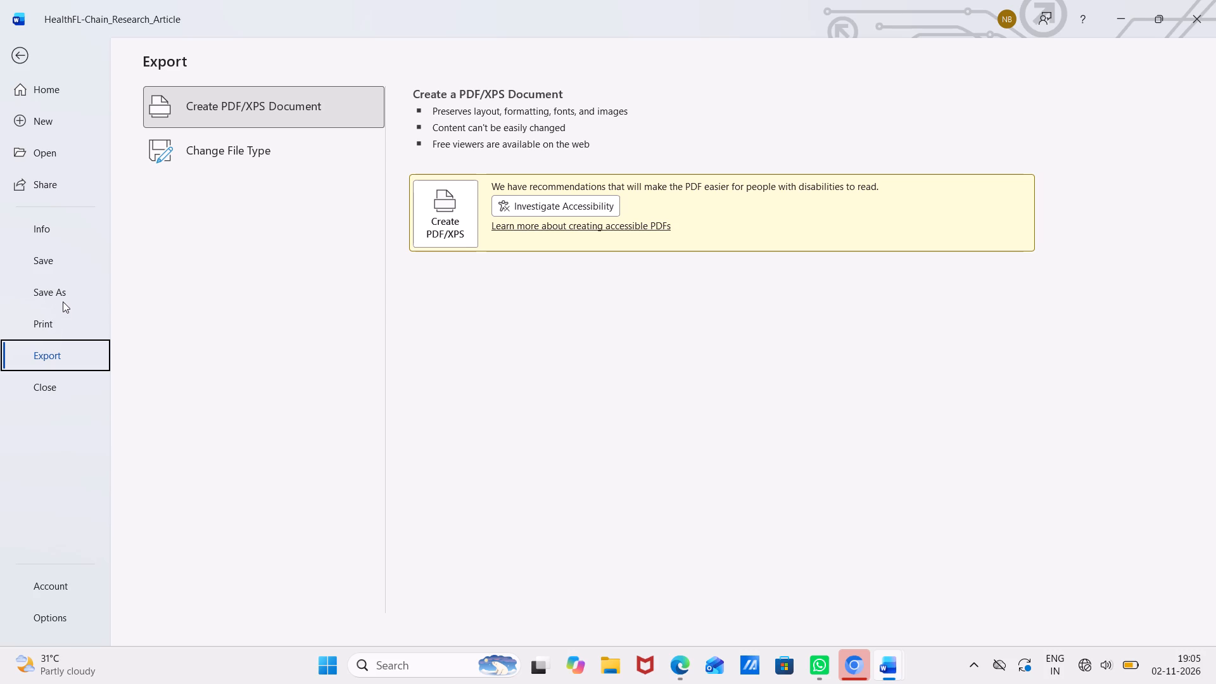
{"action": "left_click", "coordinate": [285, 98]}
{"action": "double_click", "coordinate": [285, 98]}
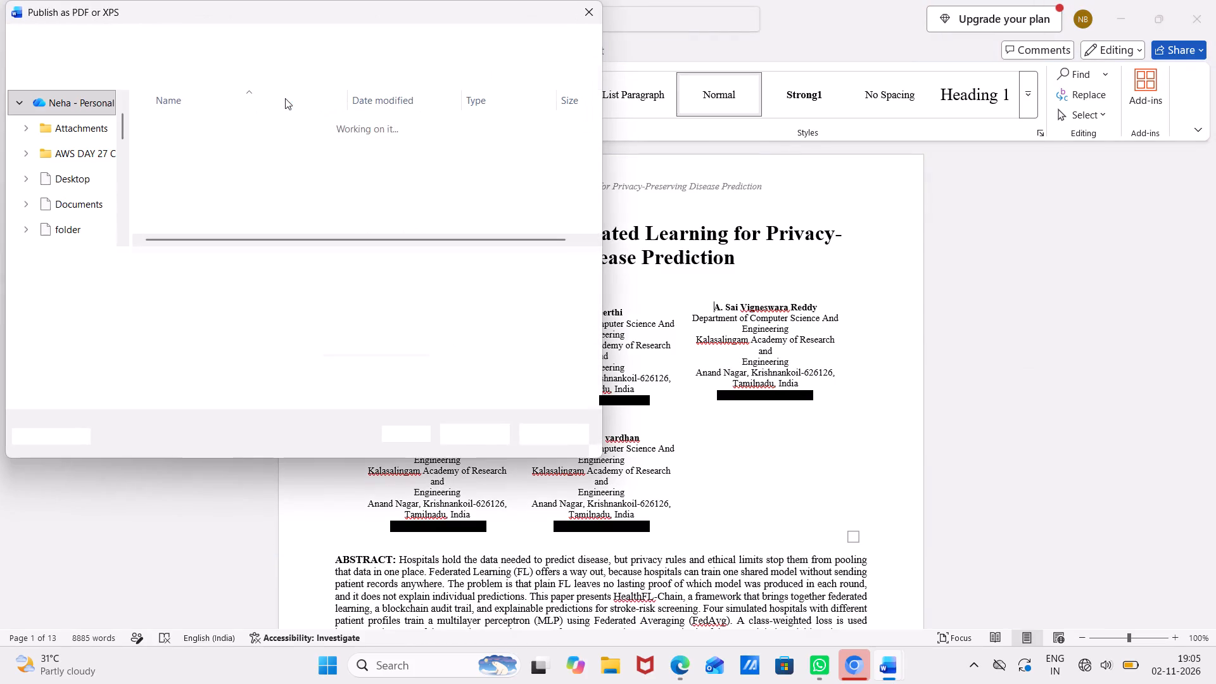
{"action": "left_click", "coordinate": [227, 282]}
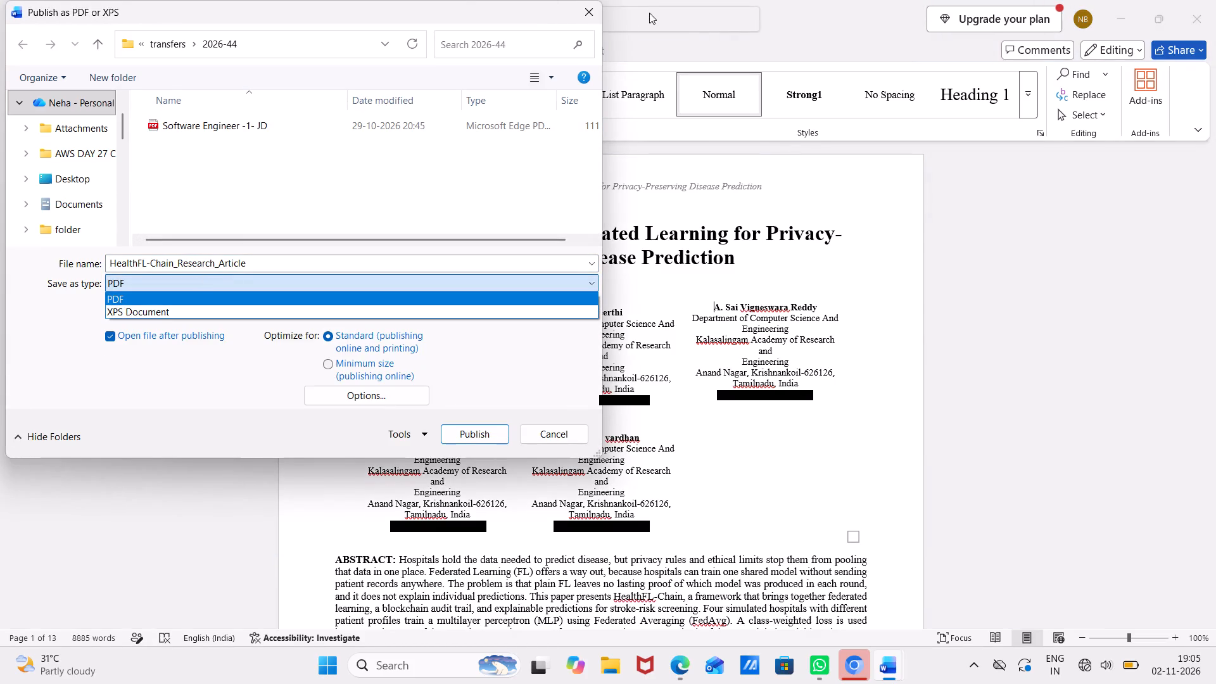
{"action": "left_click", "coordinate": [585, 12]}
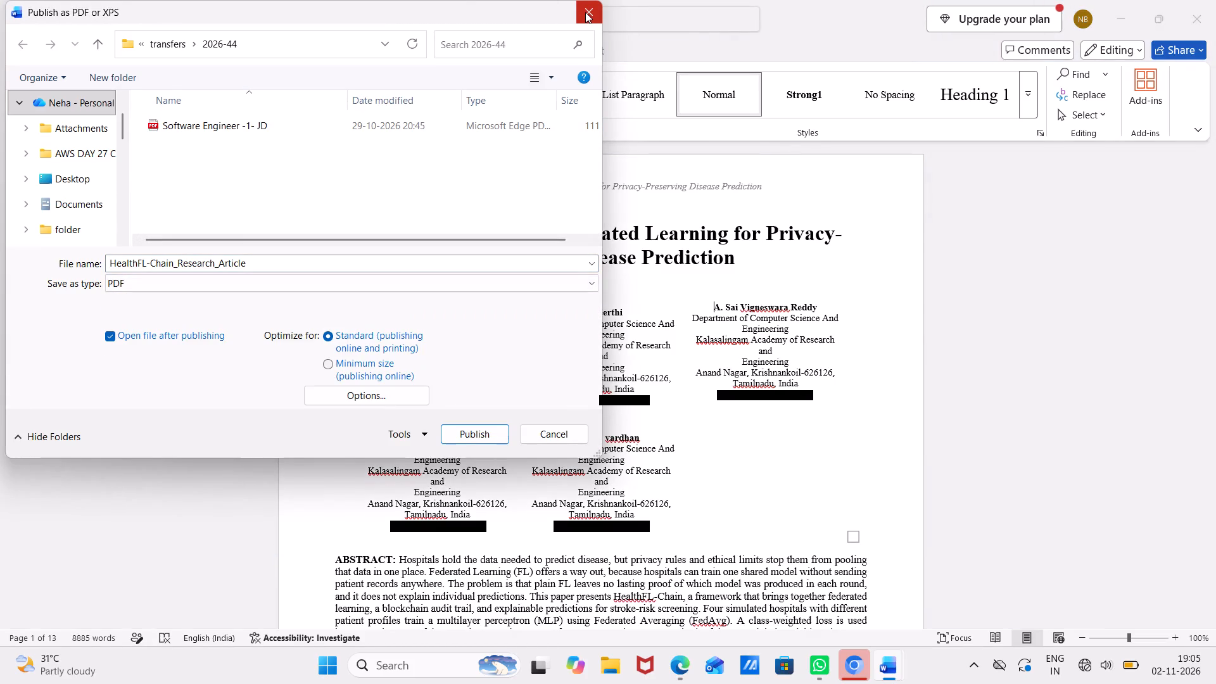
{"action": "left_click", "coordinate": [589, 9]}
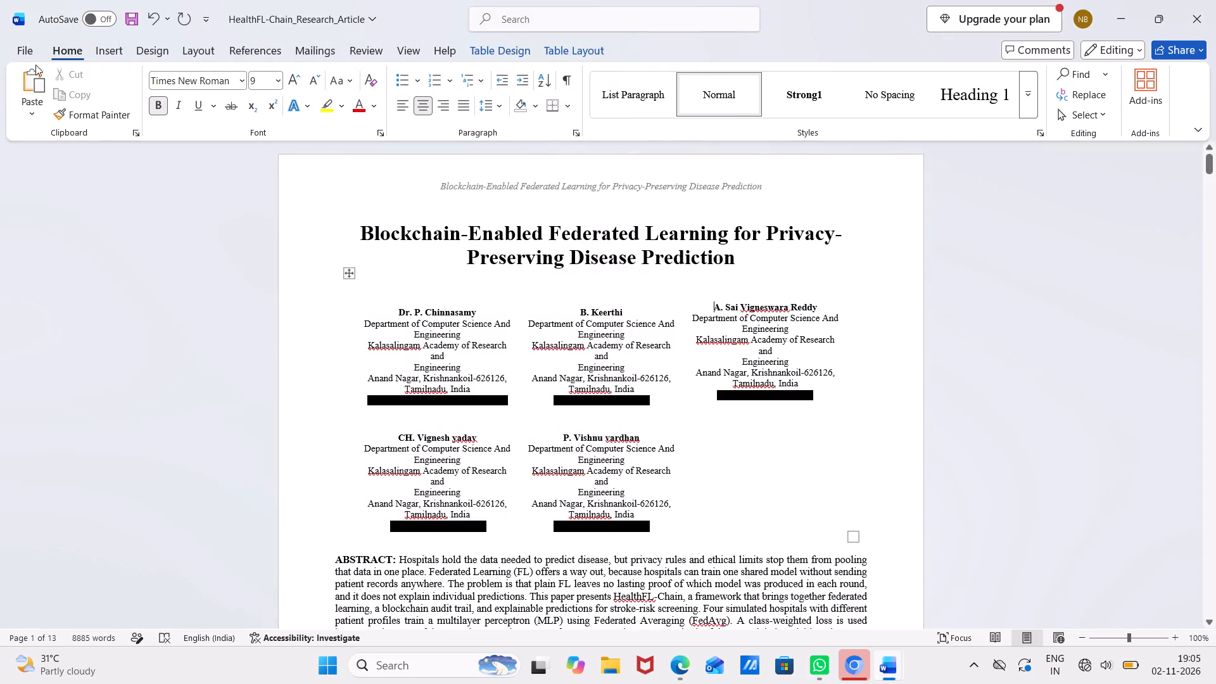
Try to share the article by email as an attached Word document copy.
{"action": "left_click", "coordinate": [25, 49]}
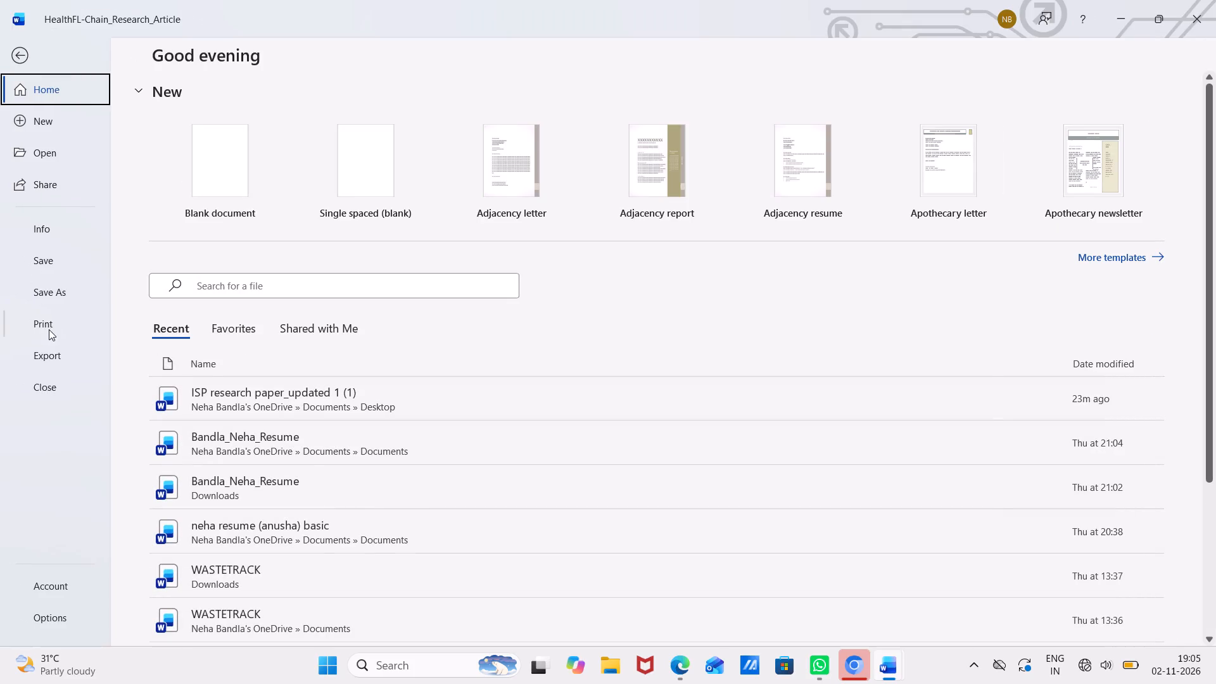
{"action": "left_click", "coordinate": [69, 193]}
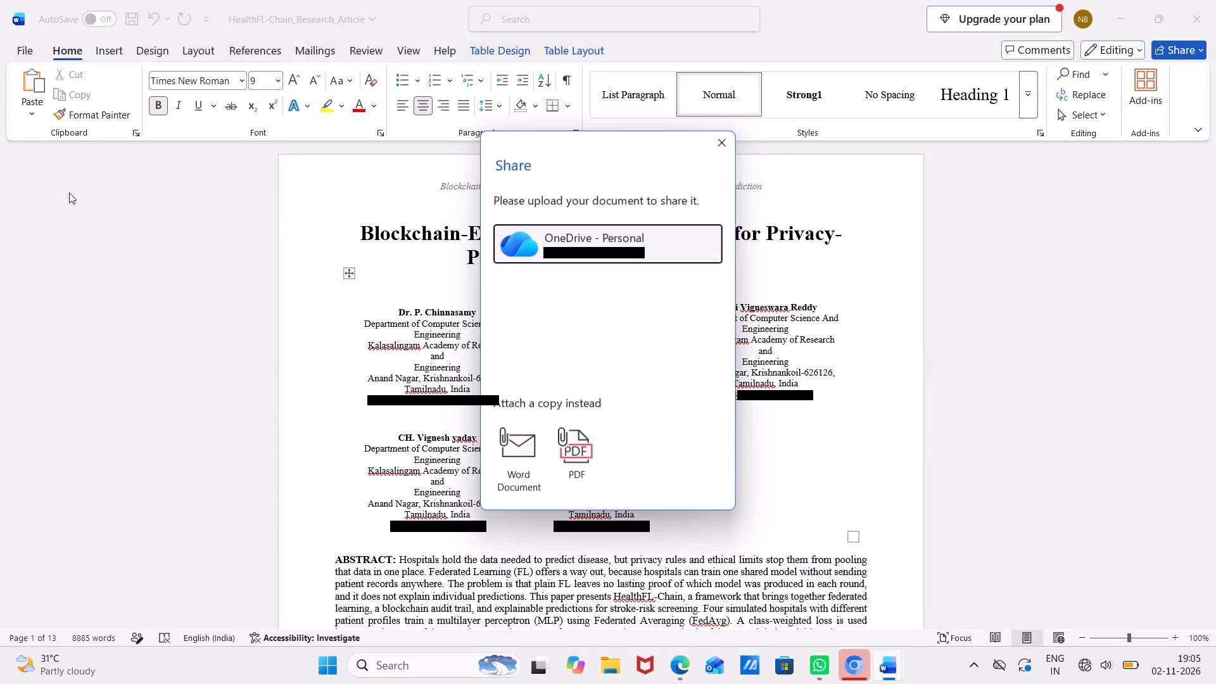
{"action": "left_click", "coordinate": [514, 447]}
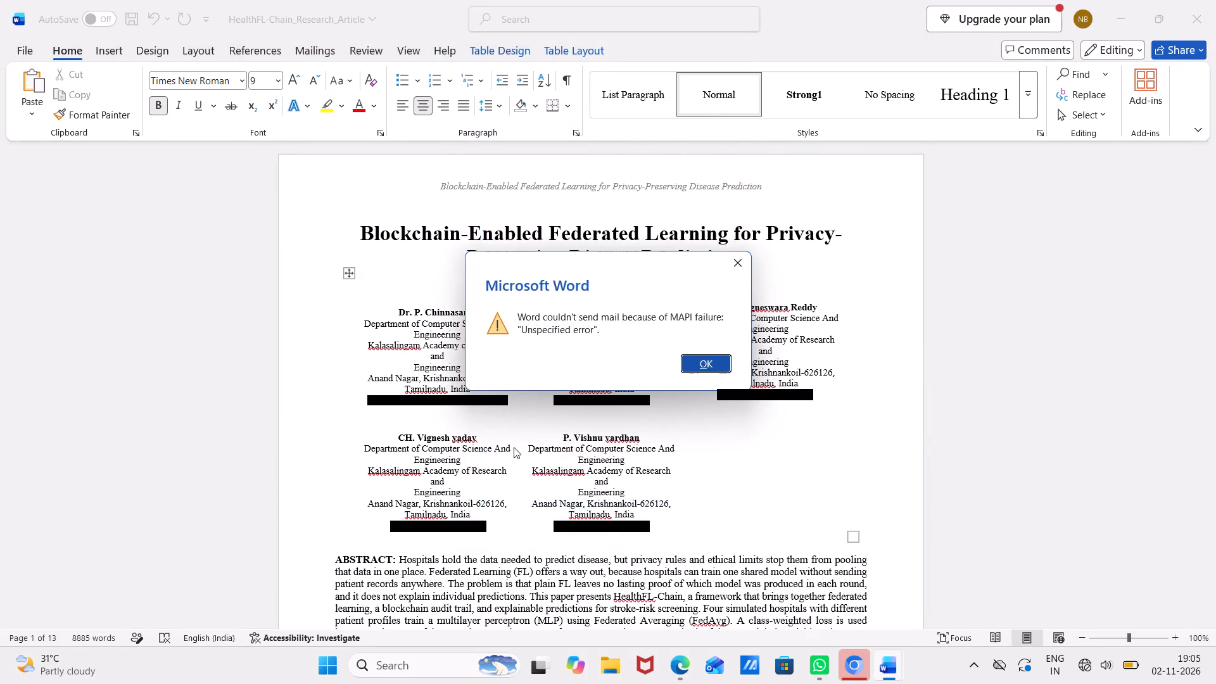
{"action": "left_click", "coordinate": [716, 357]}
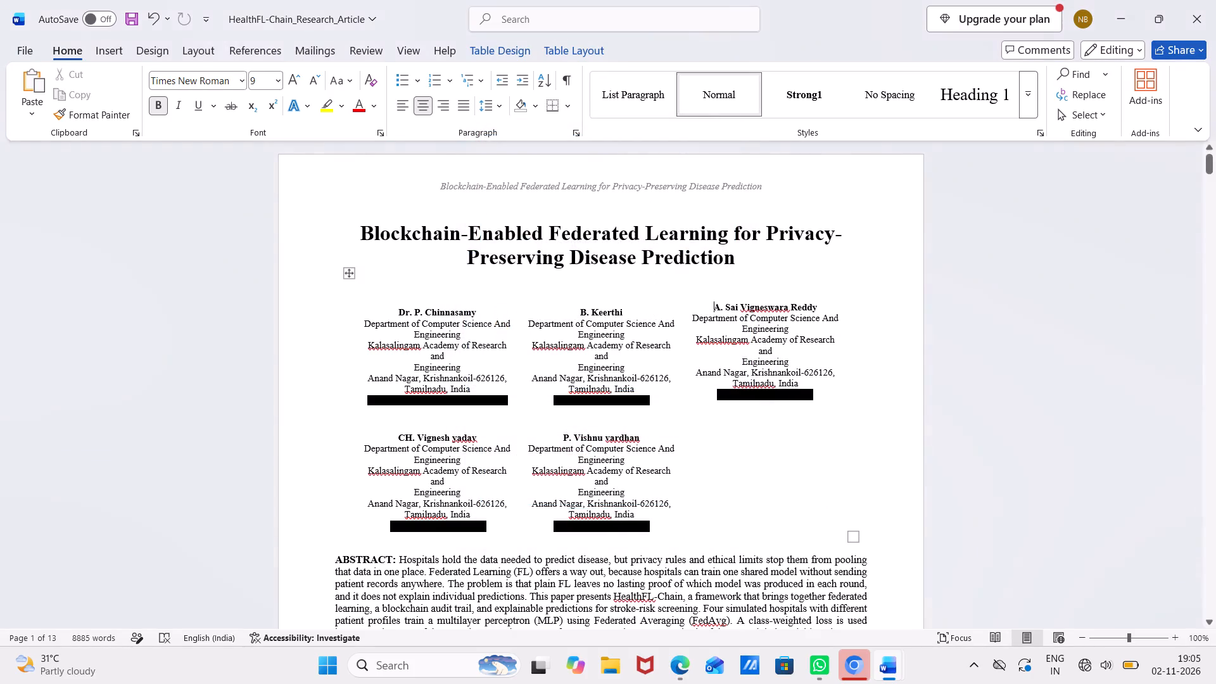
Save the changes to the HealthFL-Chain_Research_Article document.
{"action": "left_click", "coordinate": [20, 41]}
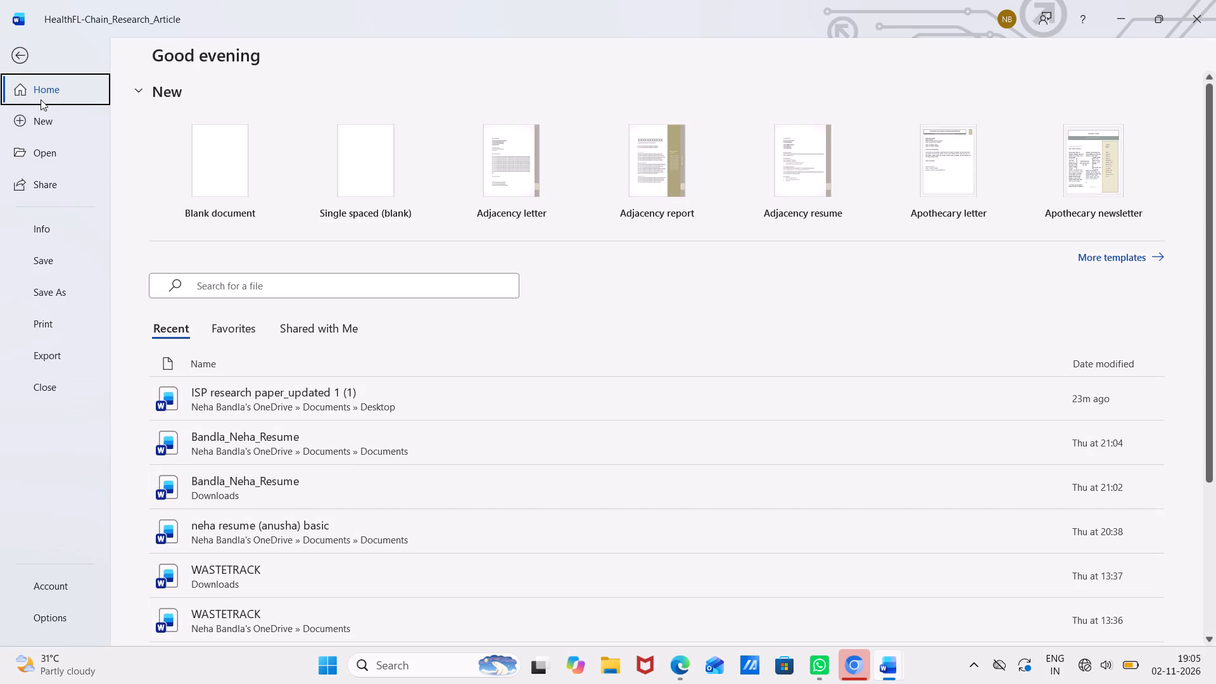
{"action": "left_click", "coordinate": [62, 265]}
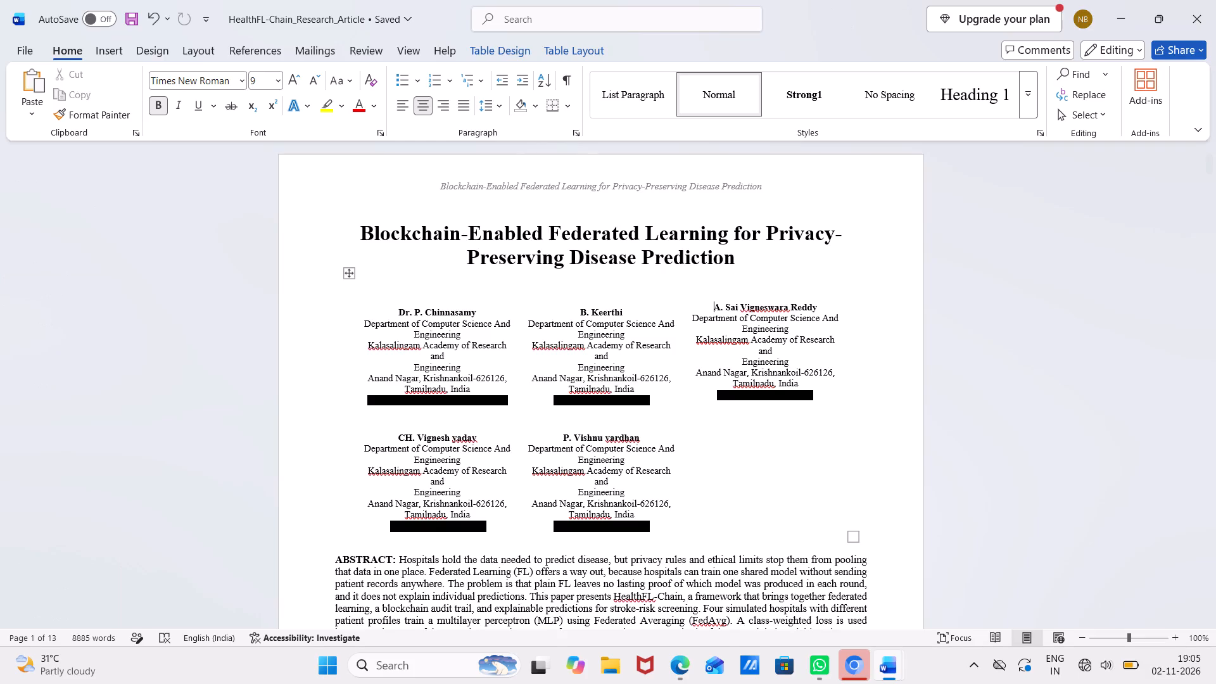
{"action": "left_click", "coordinate": [32, 56]}
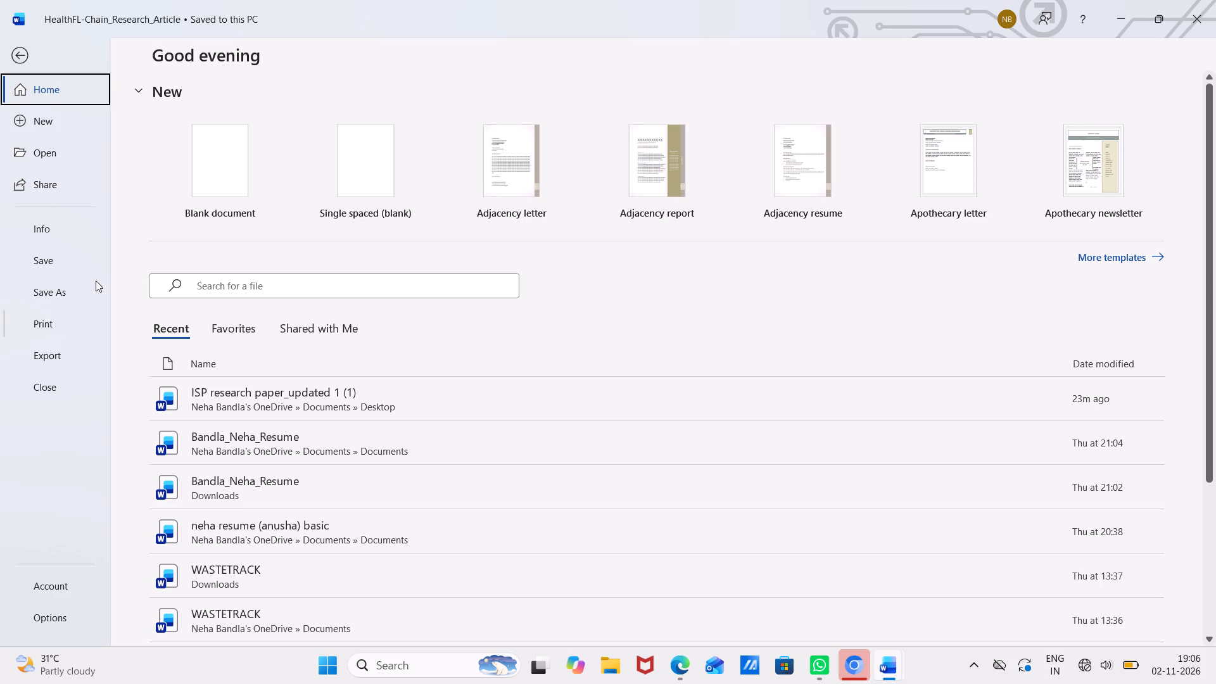
{"action": "left_click", "coordinate": [62, 263]}
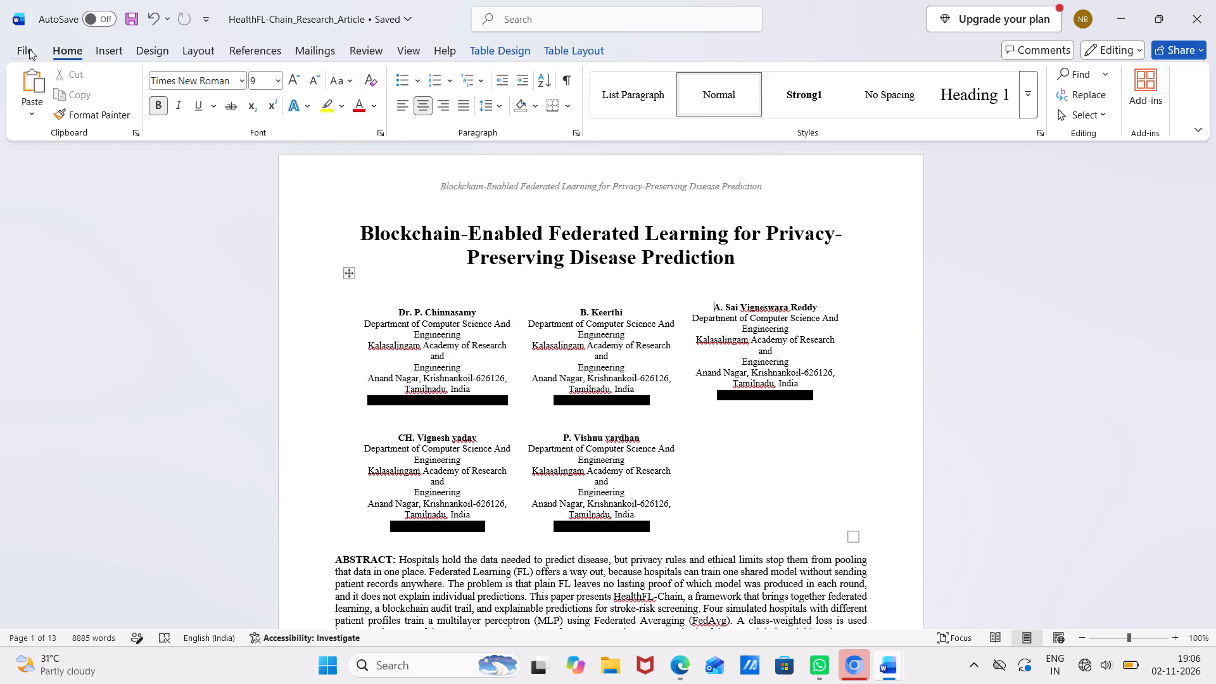
{"action": "left_click", "coordinate": [29, 49]}
{"action": "double_click", "coordinate": [54, 255]}
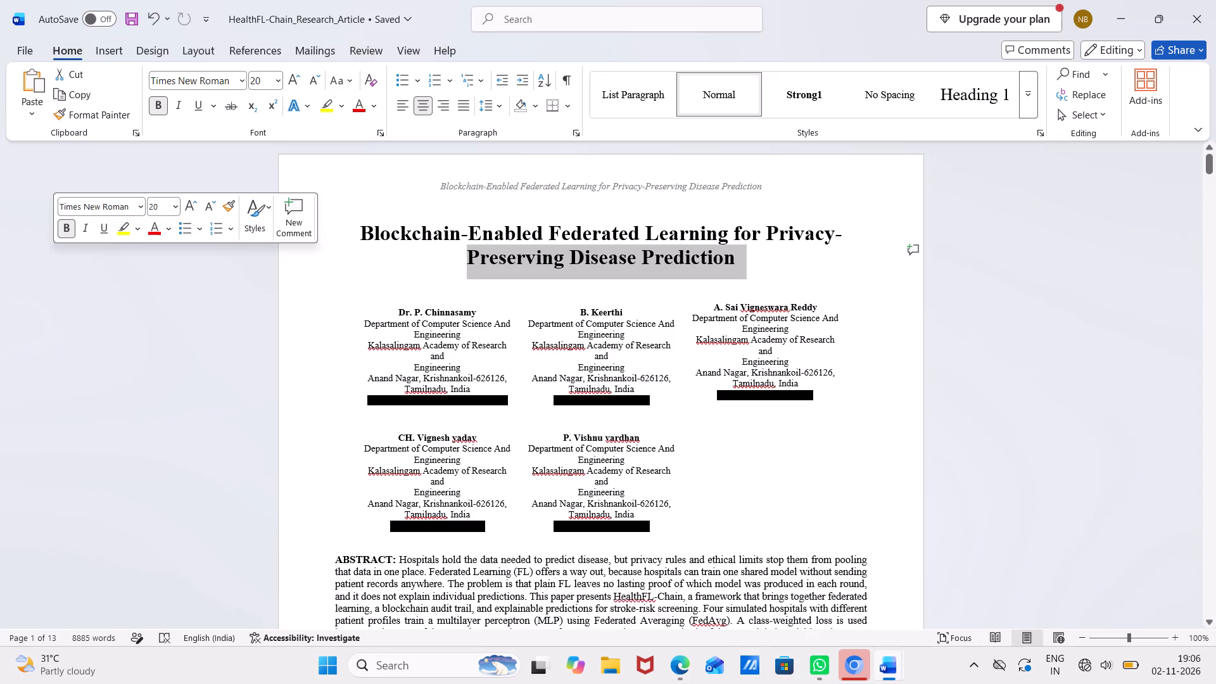
{"action": "left_click", "coordinate": [54, 255]}
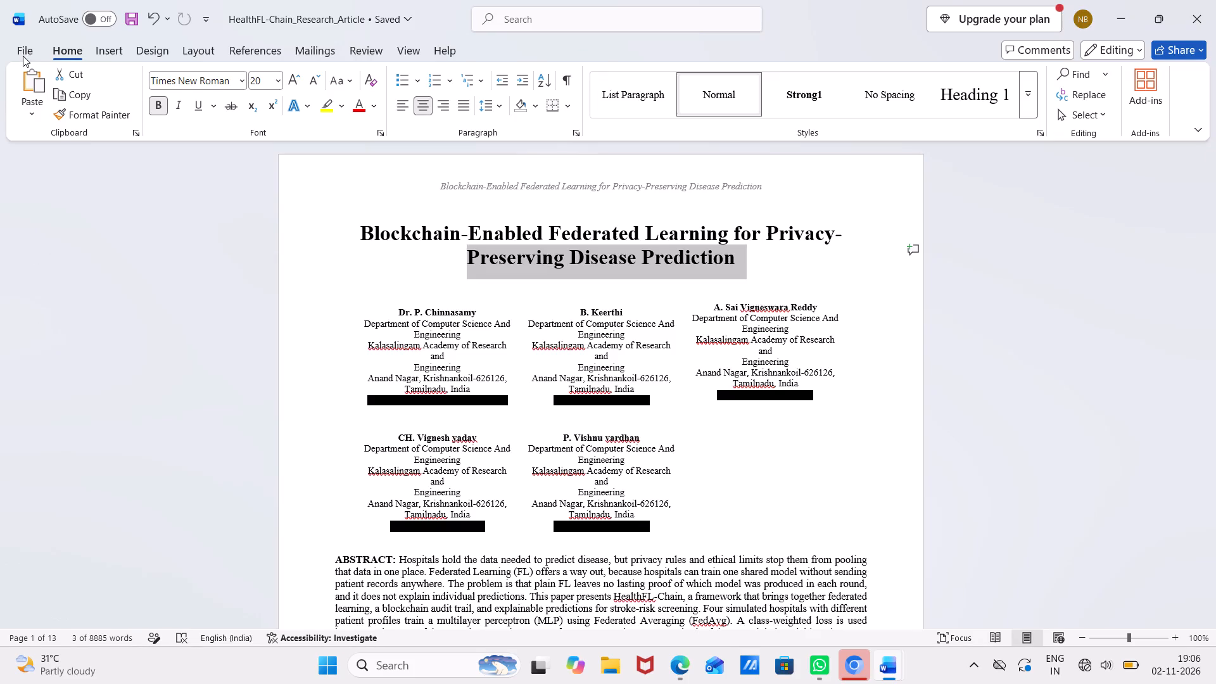
Save a copy as HealthFL-Chain_Research_Article, in Word Document format, to the personal OneDrive folder, declining to proceed with the untrusted security certificate.
{"action": "left_click", "coordinate": [23, 56]}
{"action": "left_click", "coordinate": [63, 287]}
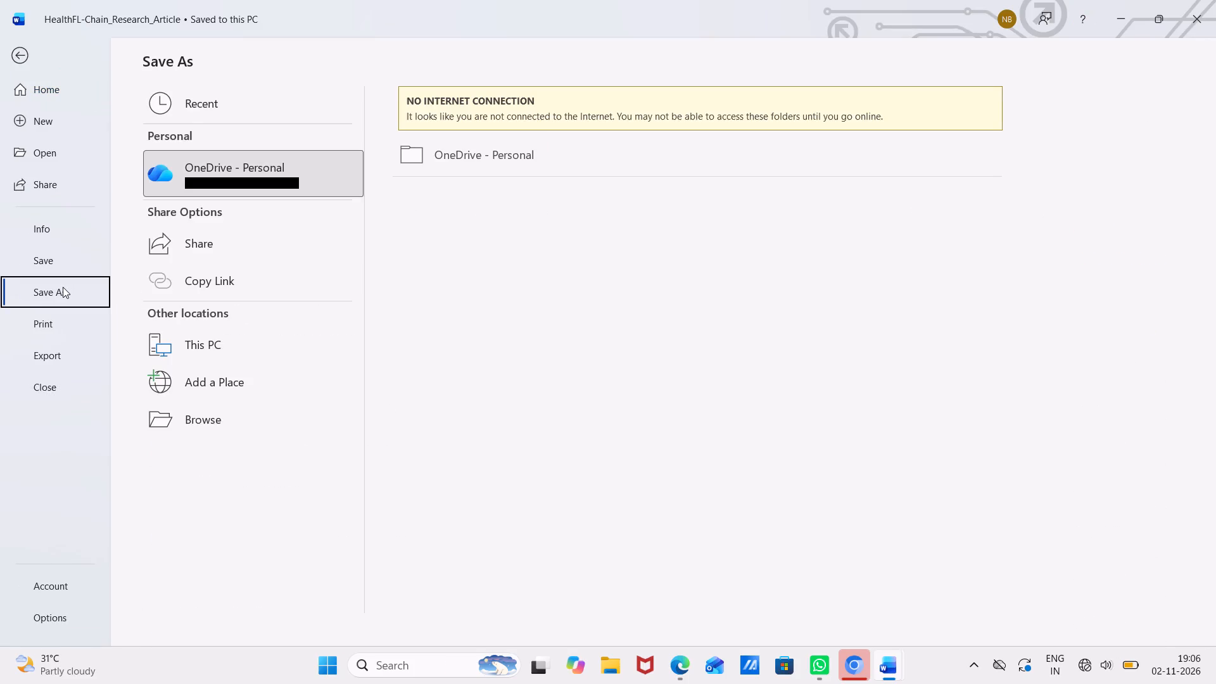
{"action": "left_click", "coordinate": [245, 177]}
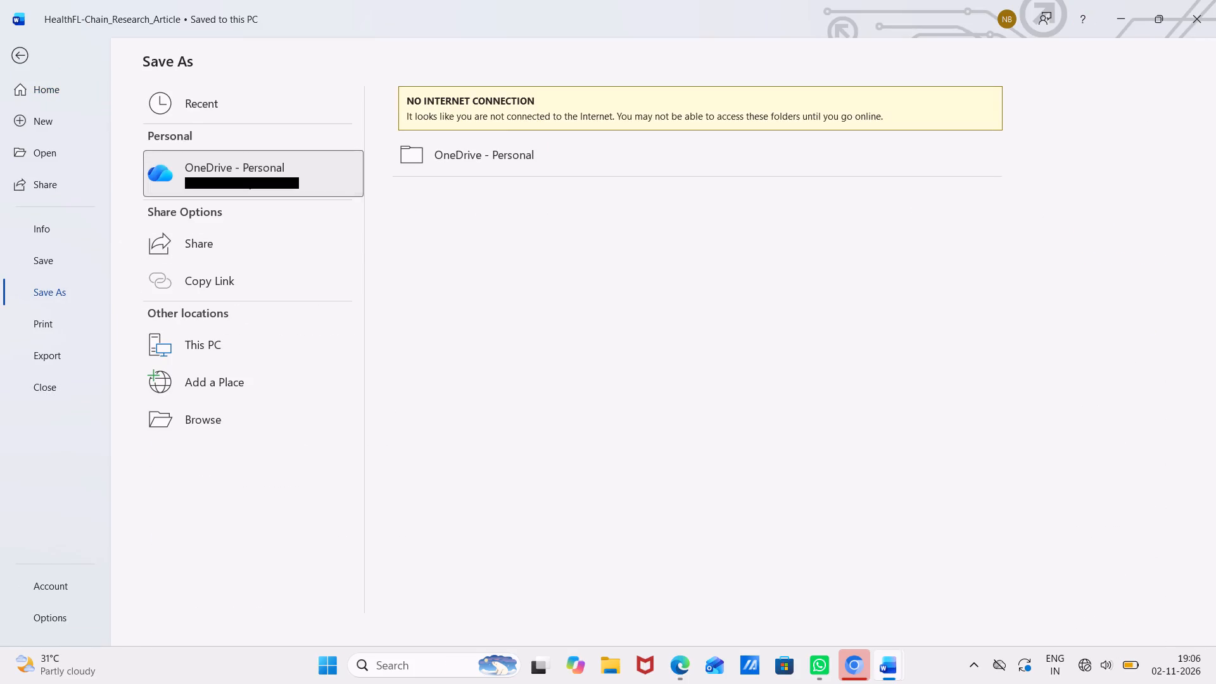
{"action": "double_click", "coordinate": [245, 177]}
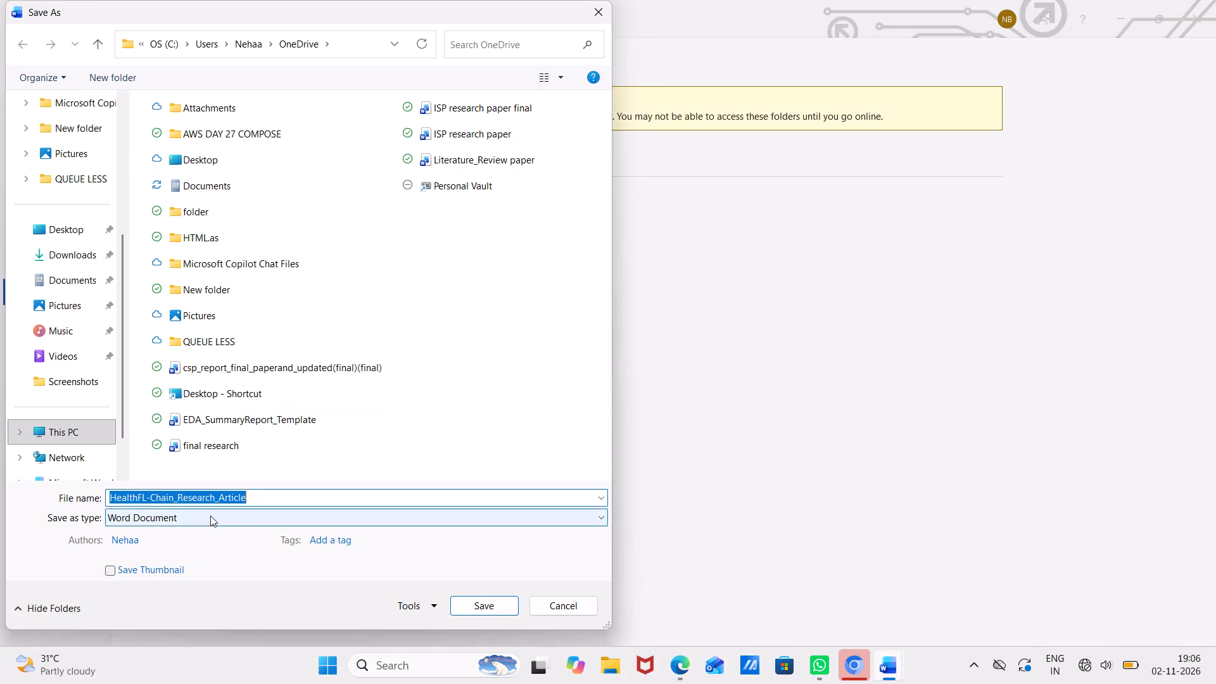
{"action": "left_click", "coordinate": [489, 615]}
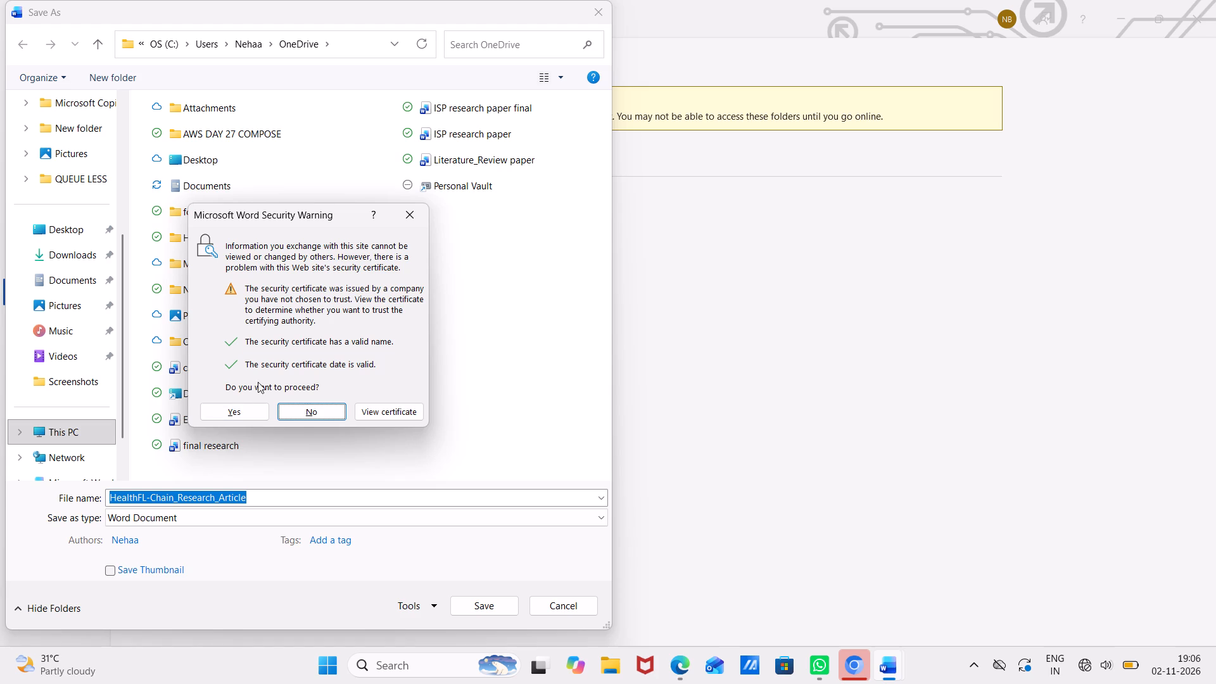
{"action": "scroll", "coordinate": [326, 315], "scroll_direction": "down", "scroll_amount": 1}
{"action": "left_click", "coordinate": [321, 412]}
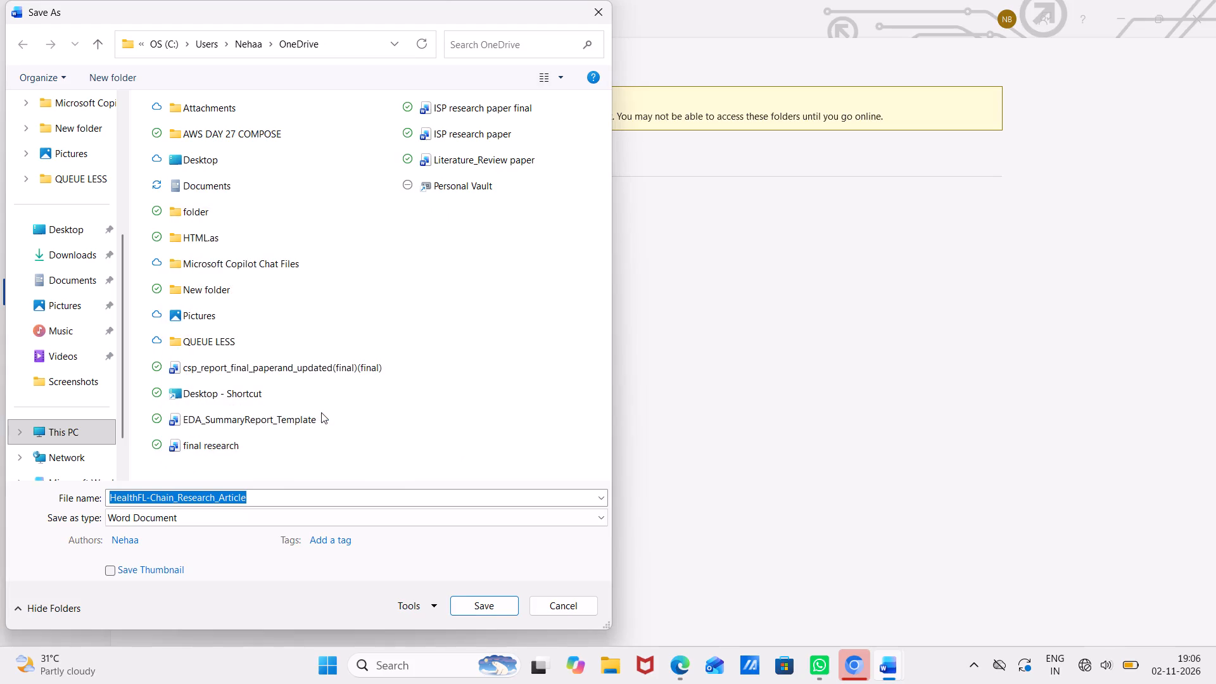
{"action": "left_click", "coordinate": [491, 597]}
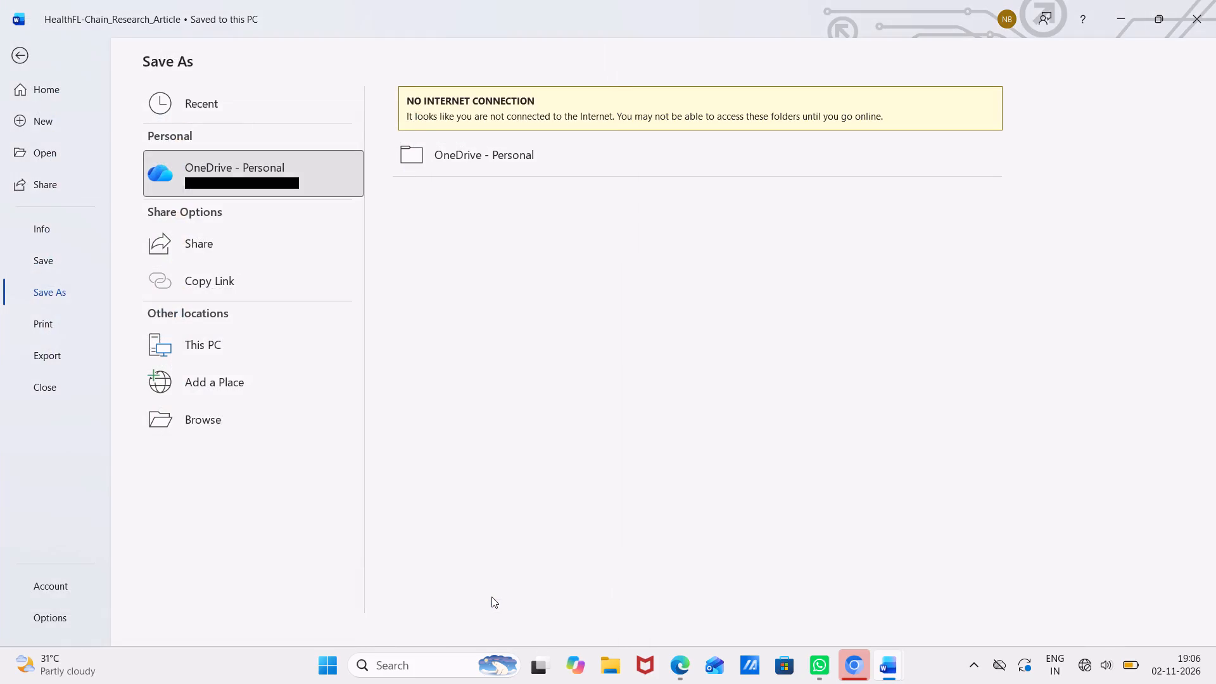
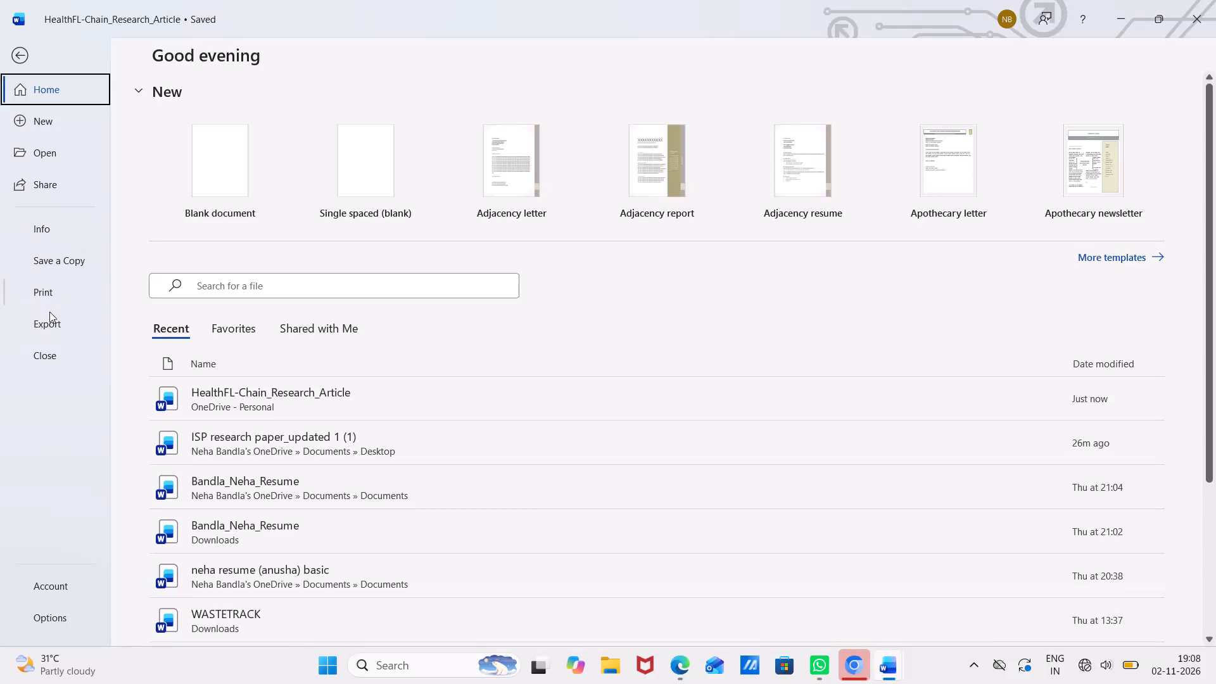
Save a copy as HealthFL-Chain_Research_Article, in Word Document format, to the personal OneDrive folder, accepting the security certificate and replacing the existing file.
{"action": "left_click", "coordinate": [72, 251]}
{"action": "double_click", "coordinate": [263, 166]}
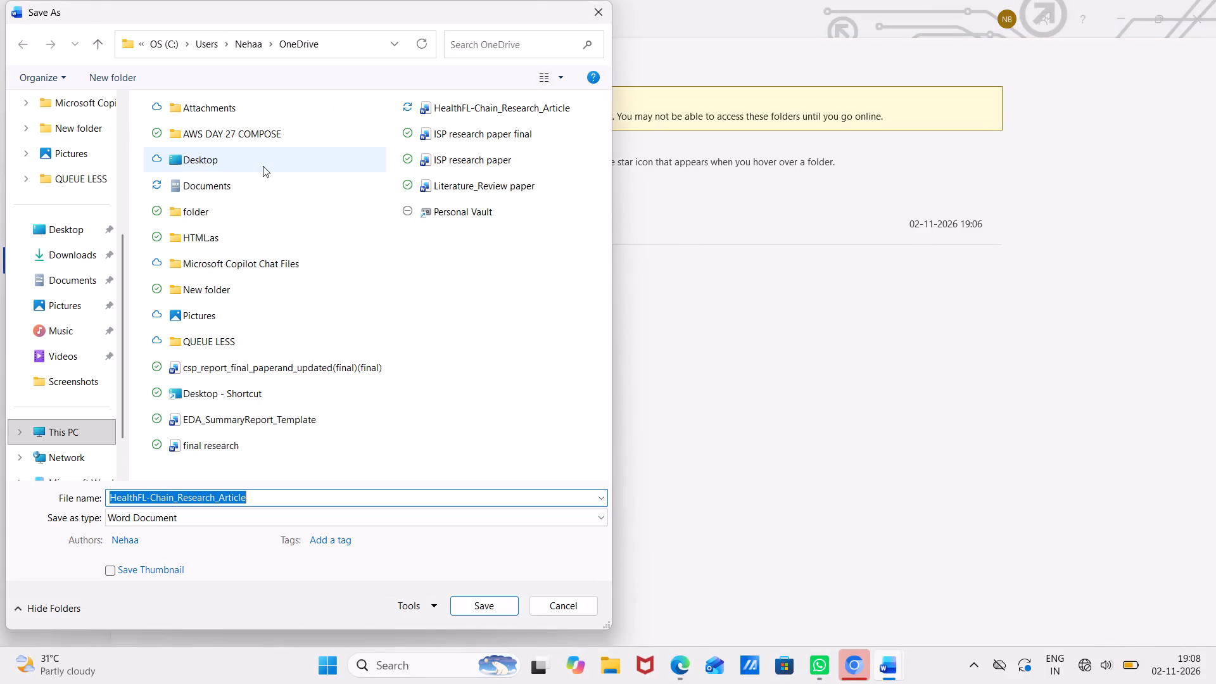
{"action": "left_click", "coordinate": [481, 602]}
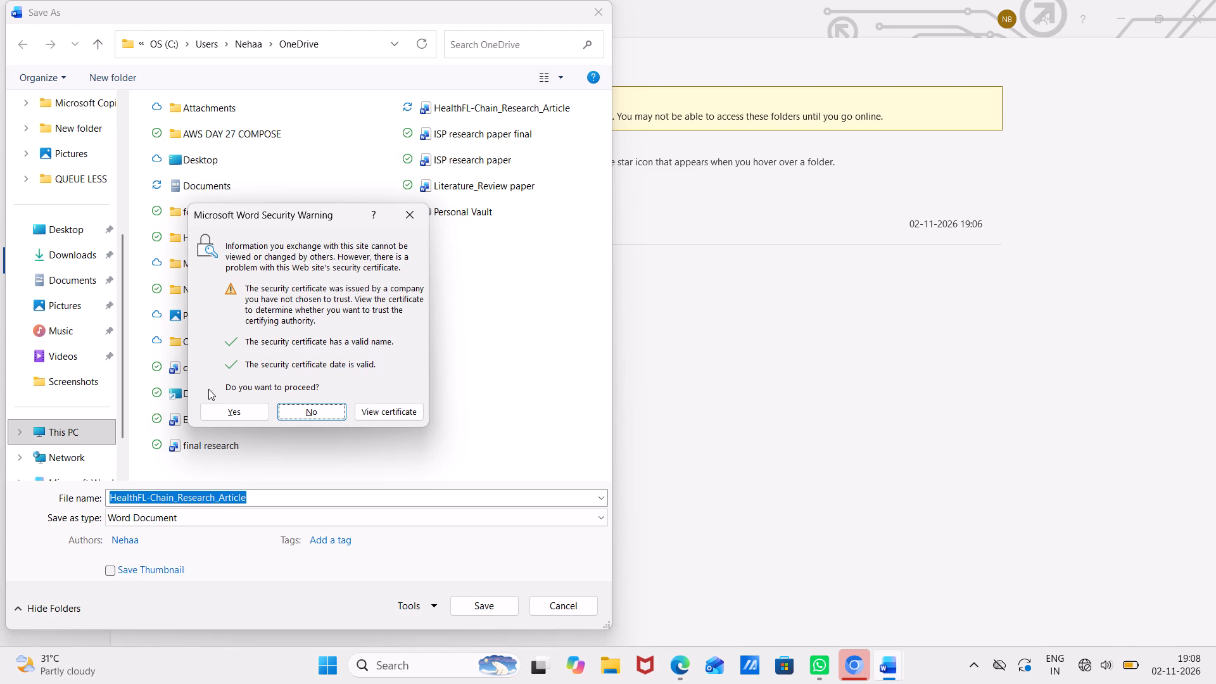
{"action": "left_click", "coordinate": [246, 416]}
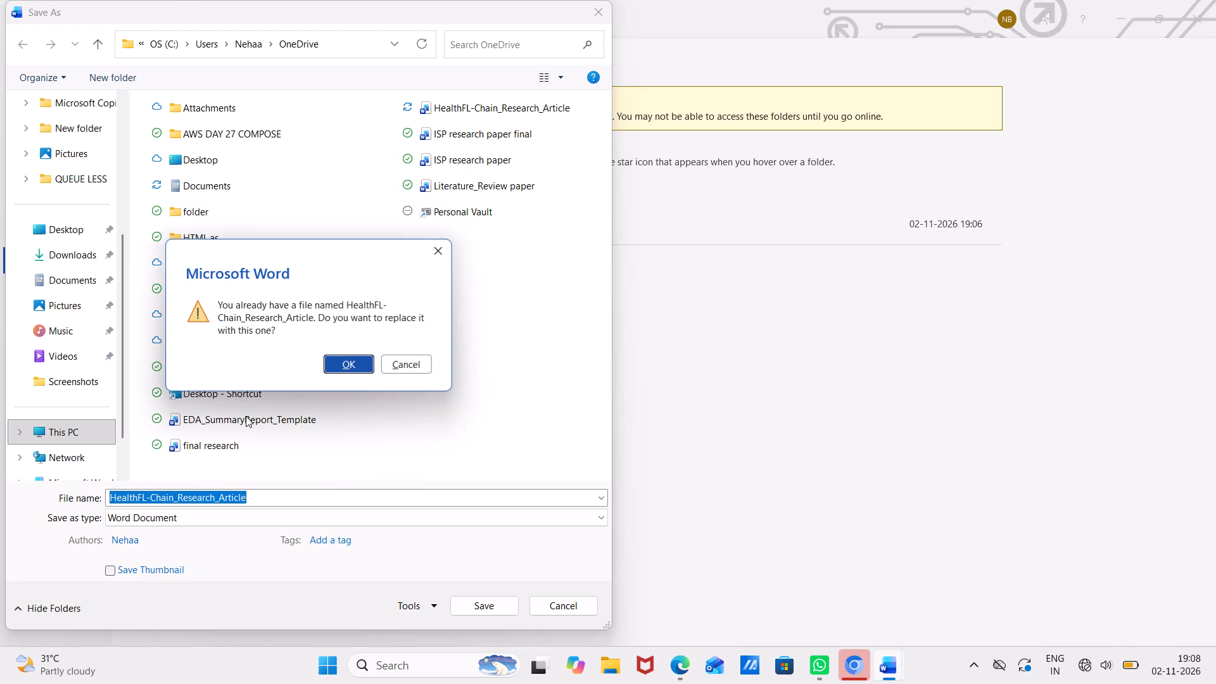
{"action": "left_click", "coordinate": [358, 365]}
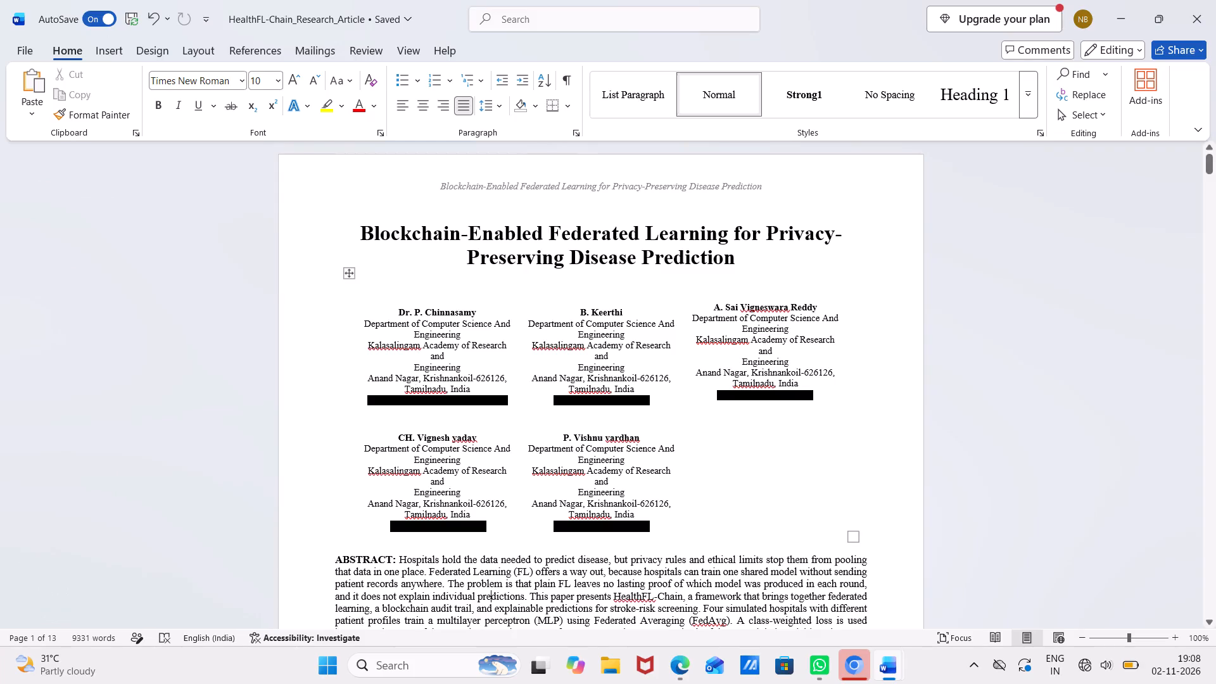
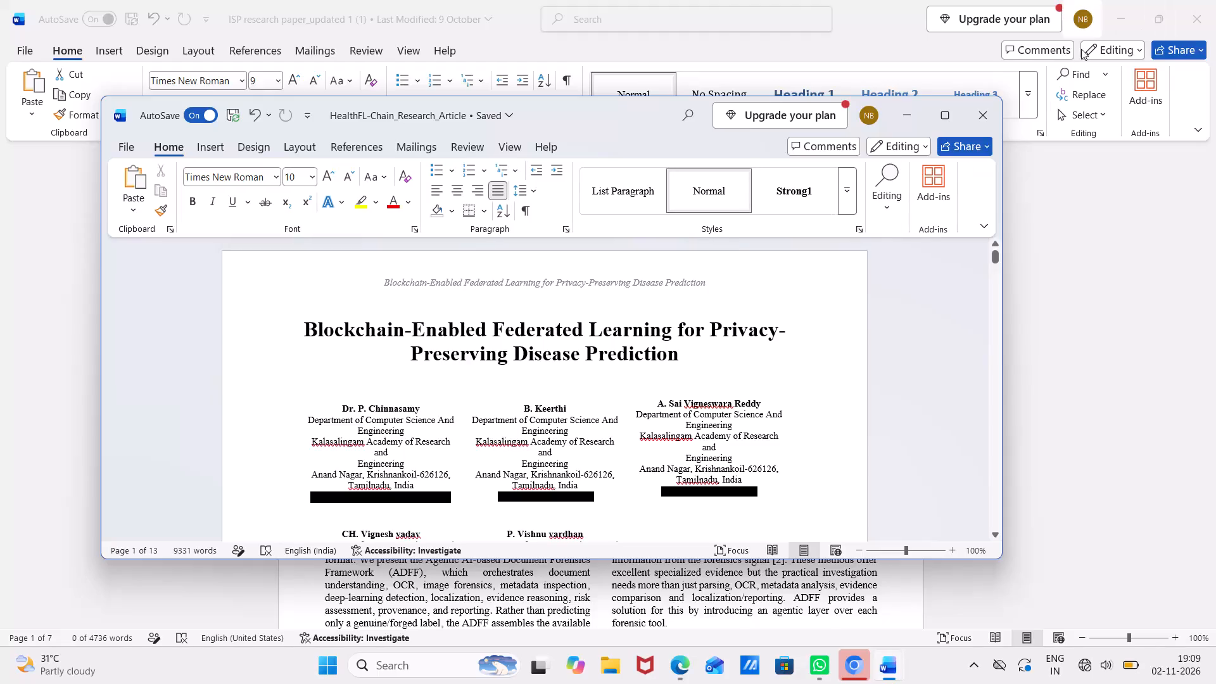
Minimize the HealthFL-Chain_Research_Article window, bringing the ISP research paper document back into view.
{"action": "left_click", "coordinate": [906, 128]}
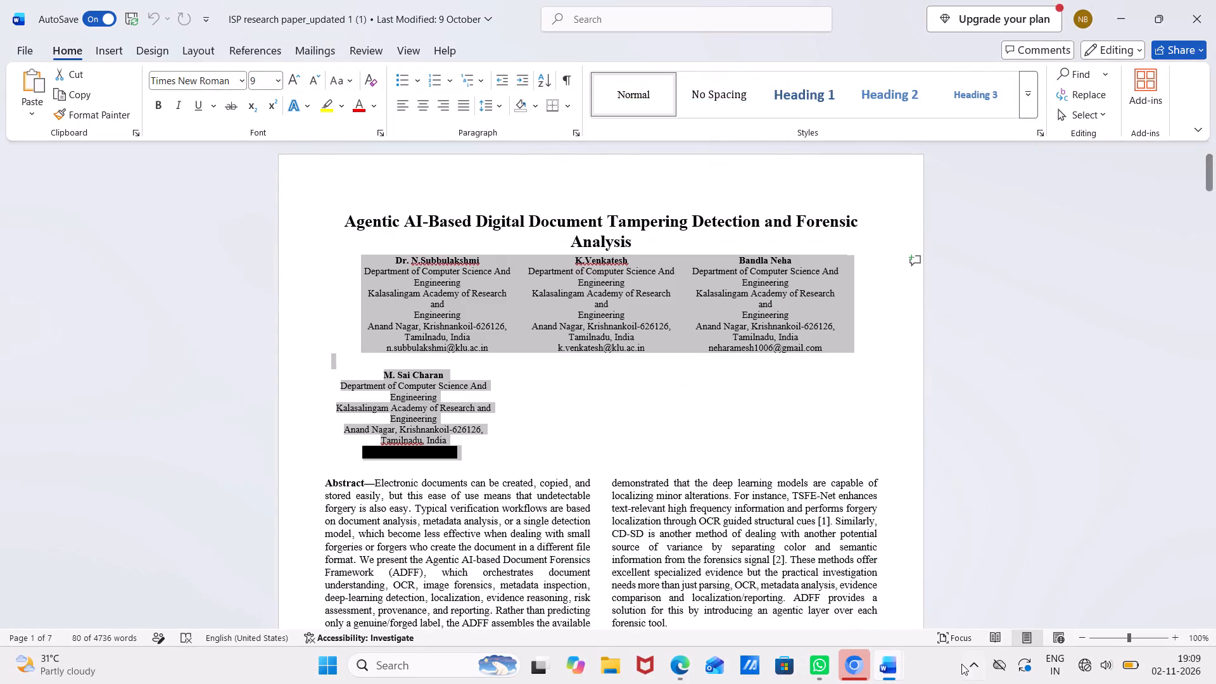